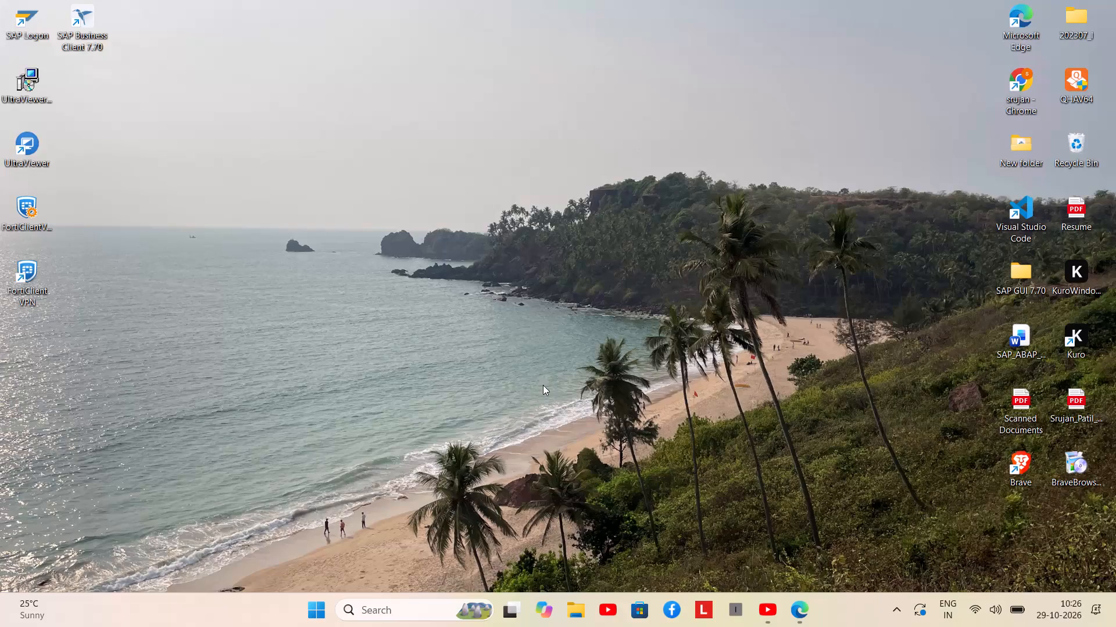
Open SAP Logon from the desktop and maximize its window.
{"action": "double_click", "coordinate": [24, 19]}
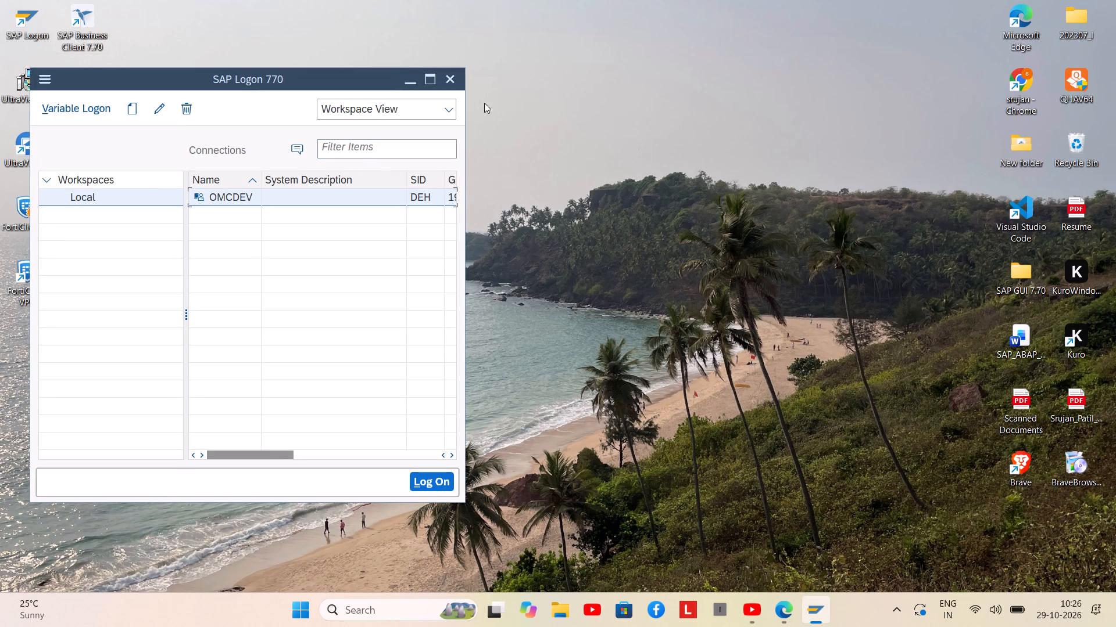
{"action": "left_click", "coordinate": [435, 72]}
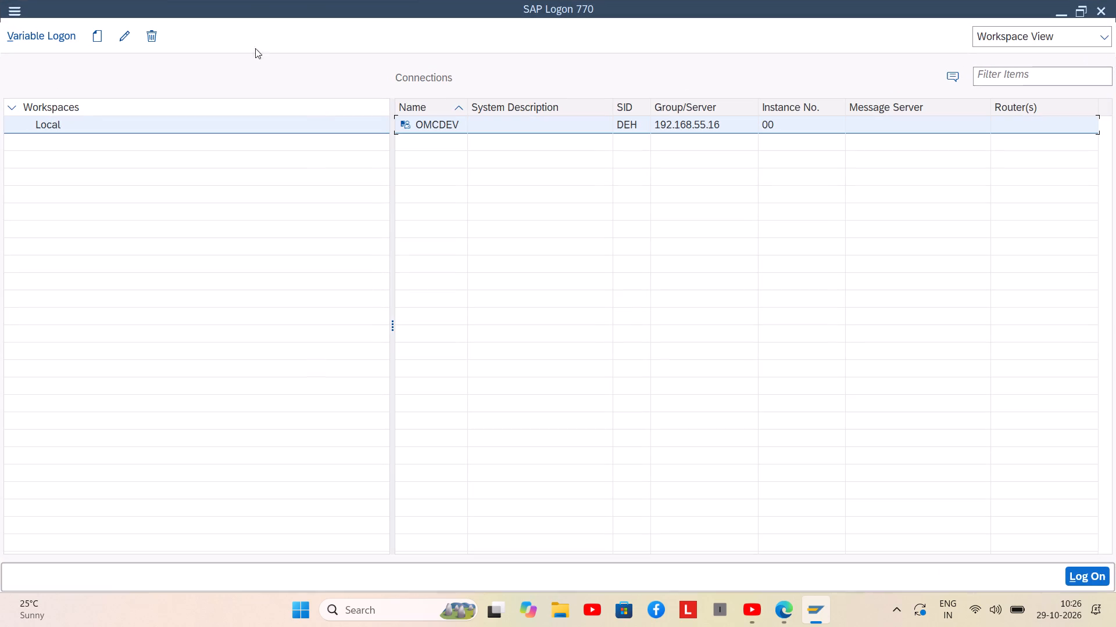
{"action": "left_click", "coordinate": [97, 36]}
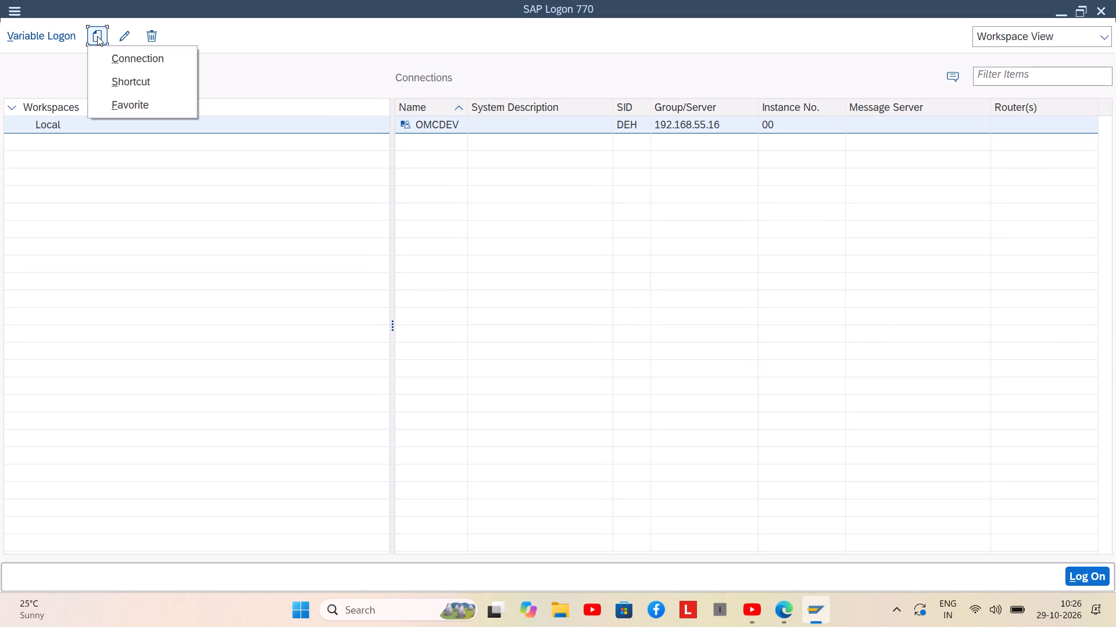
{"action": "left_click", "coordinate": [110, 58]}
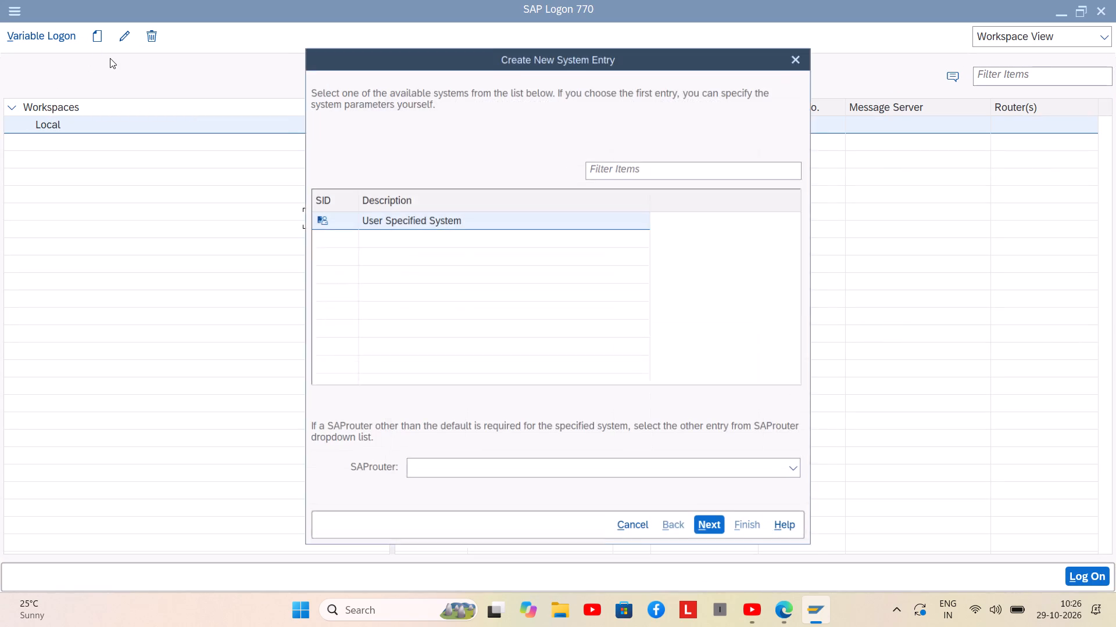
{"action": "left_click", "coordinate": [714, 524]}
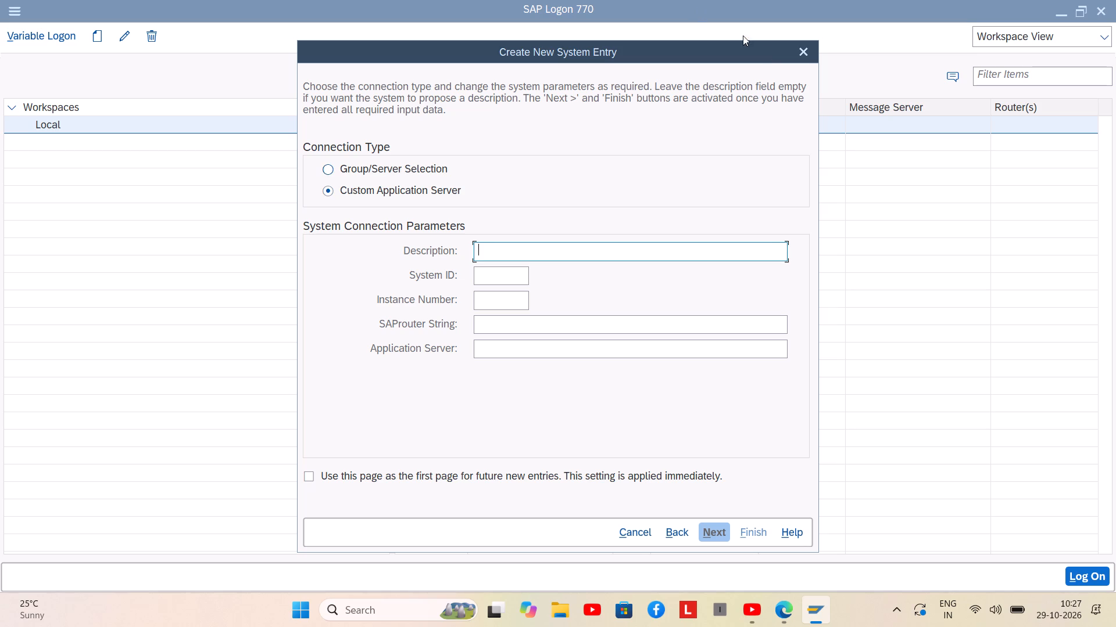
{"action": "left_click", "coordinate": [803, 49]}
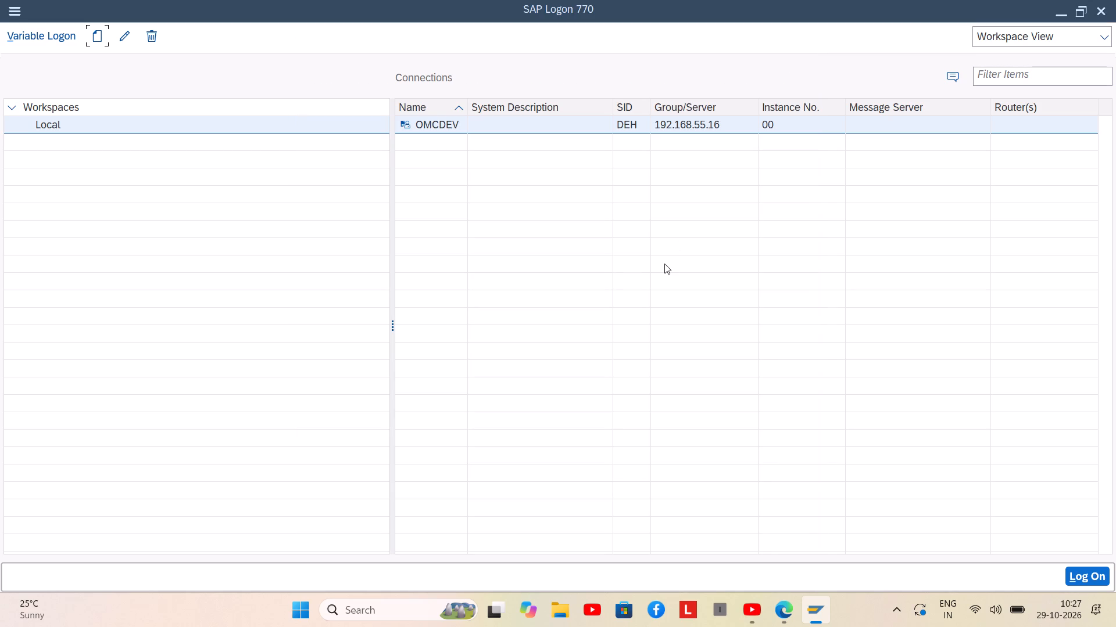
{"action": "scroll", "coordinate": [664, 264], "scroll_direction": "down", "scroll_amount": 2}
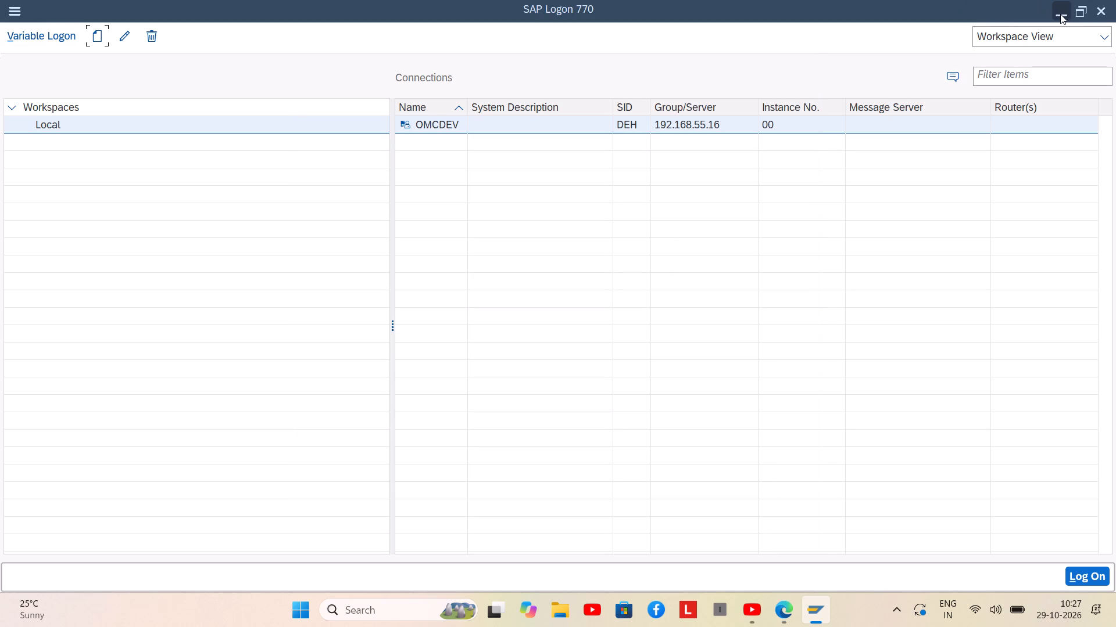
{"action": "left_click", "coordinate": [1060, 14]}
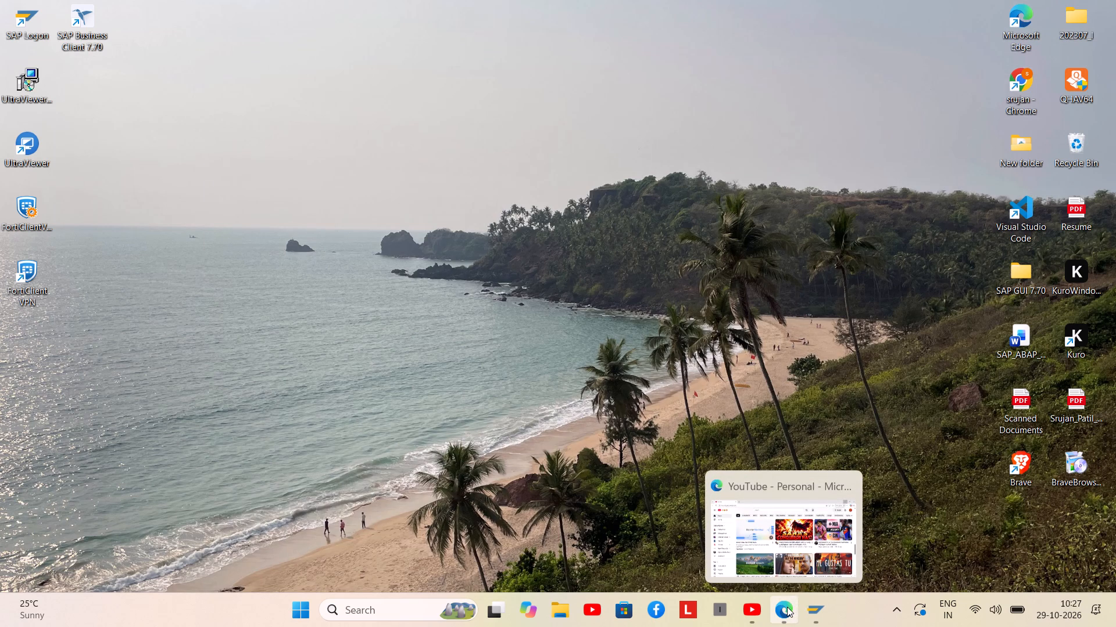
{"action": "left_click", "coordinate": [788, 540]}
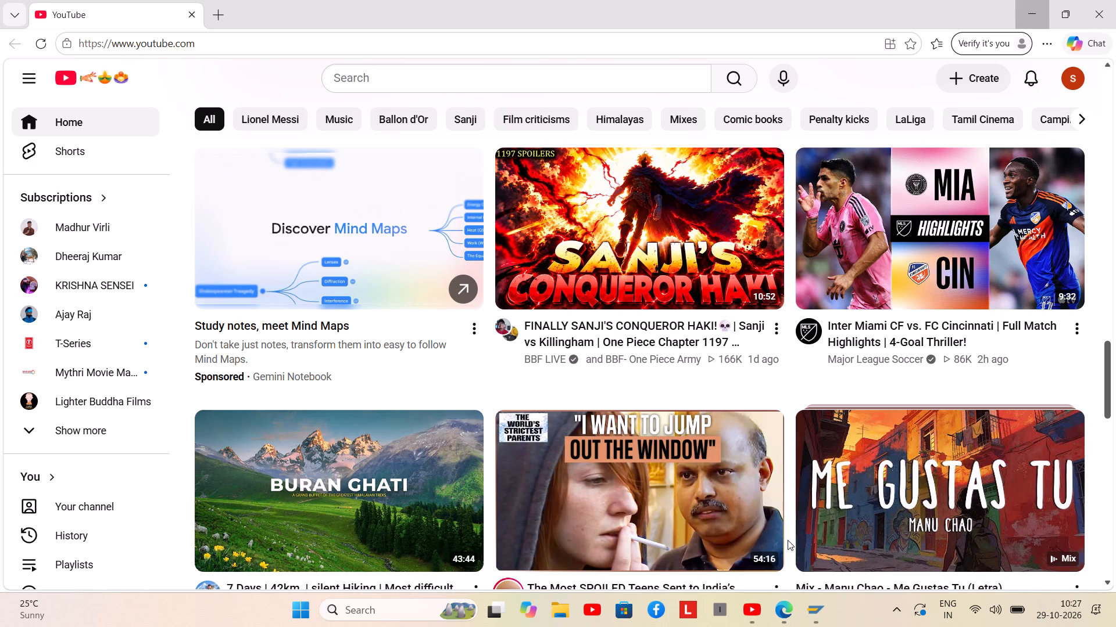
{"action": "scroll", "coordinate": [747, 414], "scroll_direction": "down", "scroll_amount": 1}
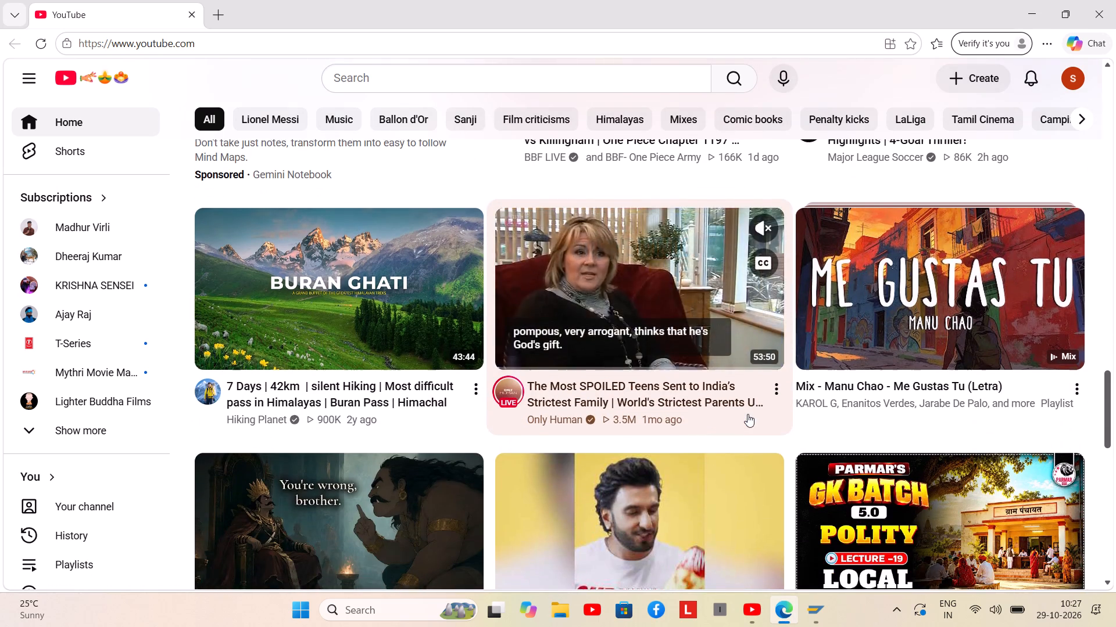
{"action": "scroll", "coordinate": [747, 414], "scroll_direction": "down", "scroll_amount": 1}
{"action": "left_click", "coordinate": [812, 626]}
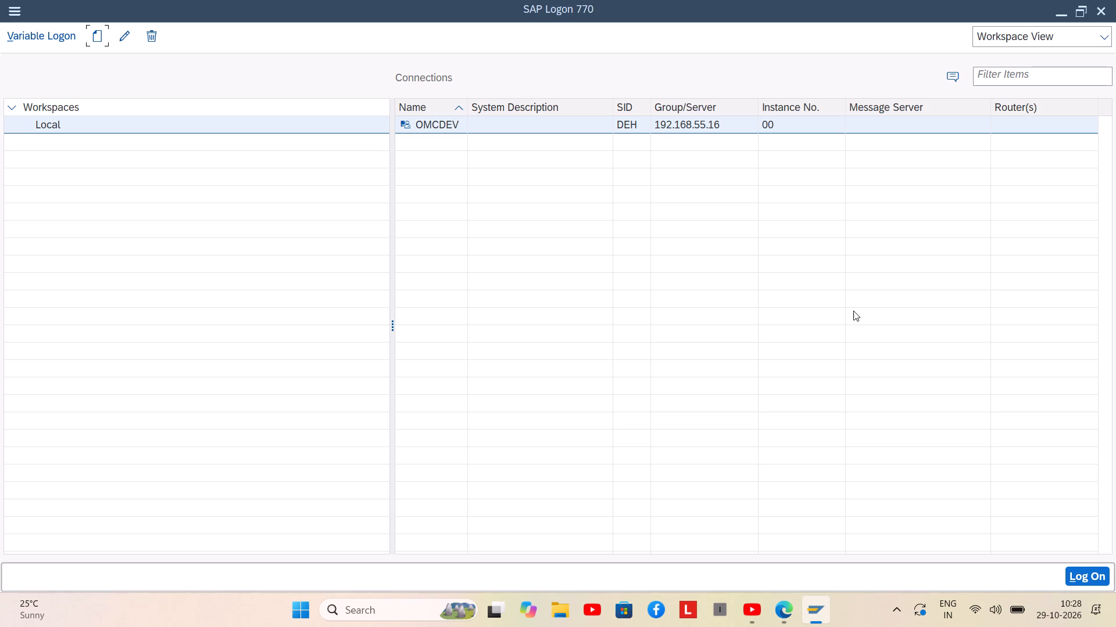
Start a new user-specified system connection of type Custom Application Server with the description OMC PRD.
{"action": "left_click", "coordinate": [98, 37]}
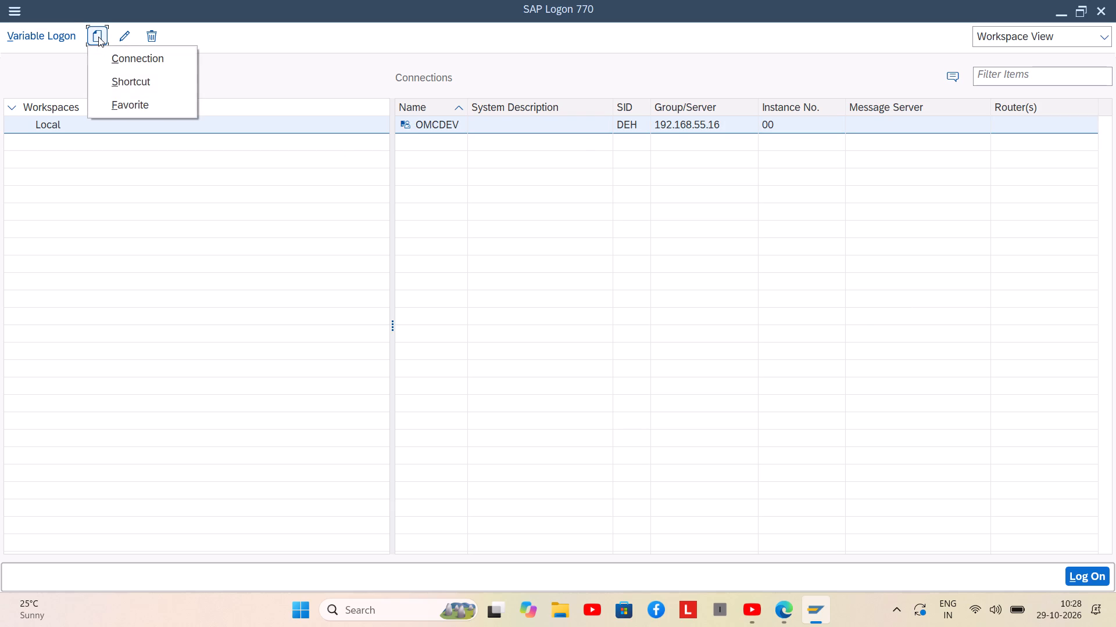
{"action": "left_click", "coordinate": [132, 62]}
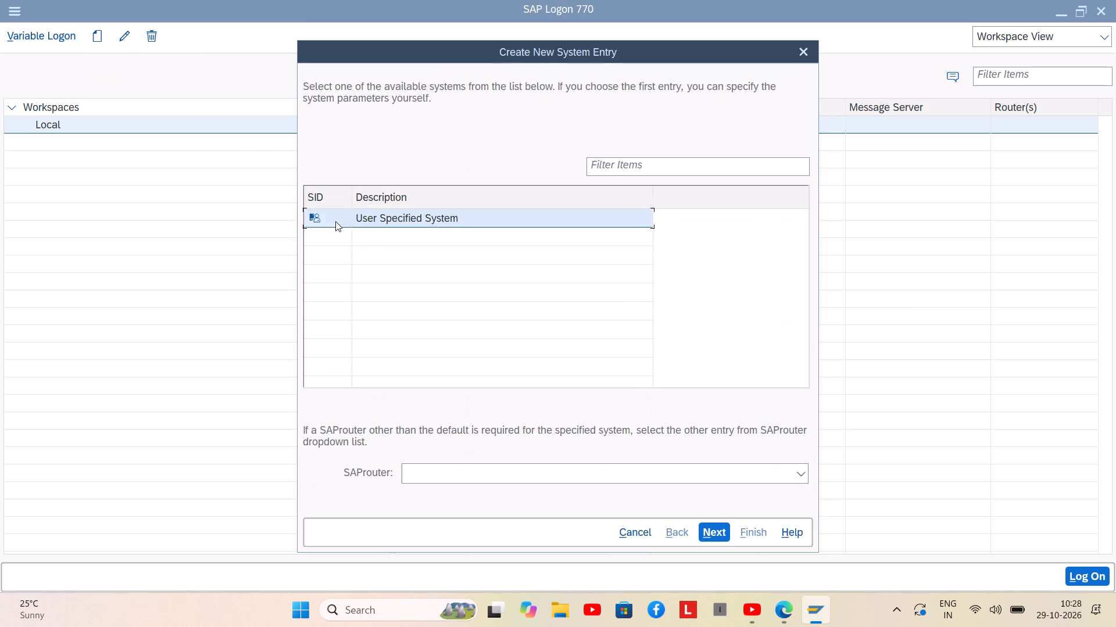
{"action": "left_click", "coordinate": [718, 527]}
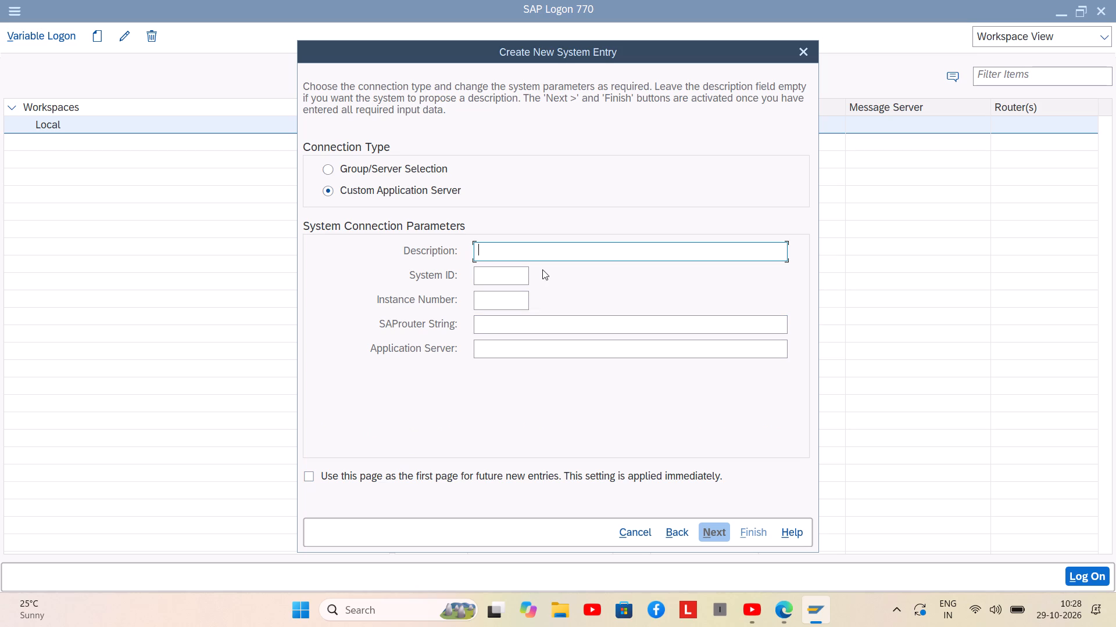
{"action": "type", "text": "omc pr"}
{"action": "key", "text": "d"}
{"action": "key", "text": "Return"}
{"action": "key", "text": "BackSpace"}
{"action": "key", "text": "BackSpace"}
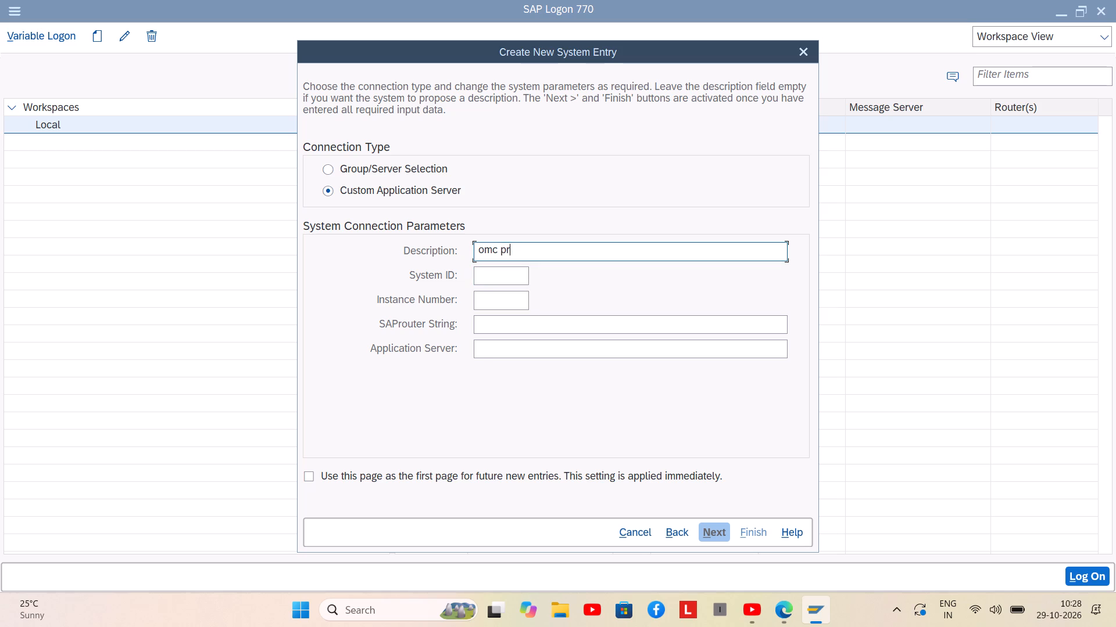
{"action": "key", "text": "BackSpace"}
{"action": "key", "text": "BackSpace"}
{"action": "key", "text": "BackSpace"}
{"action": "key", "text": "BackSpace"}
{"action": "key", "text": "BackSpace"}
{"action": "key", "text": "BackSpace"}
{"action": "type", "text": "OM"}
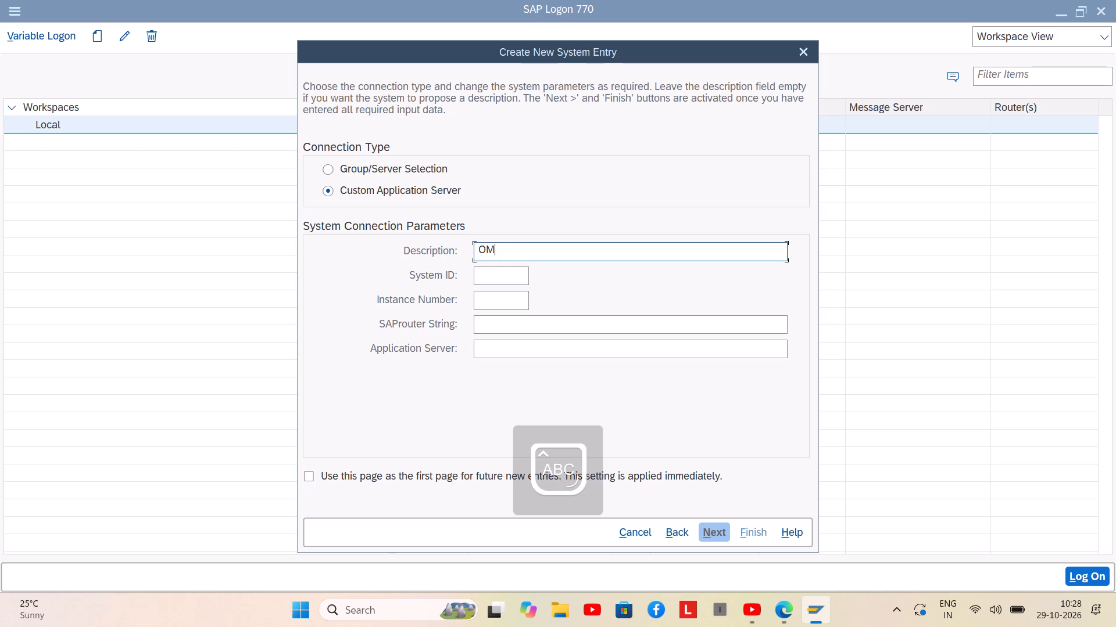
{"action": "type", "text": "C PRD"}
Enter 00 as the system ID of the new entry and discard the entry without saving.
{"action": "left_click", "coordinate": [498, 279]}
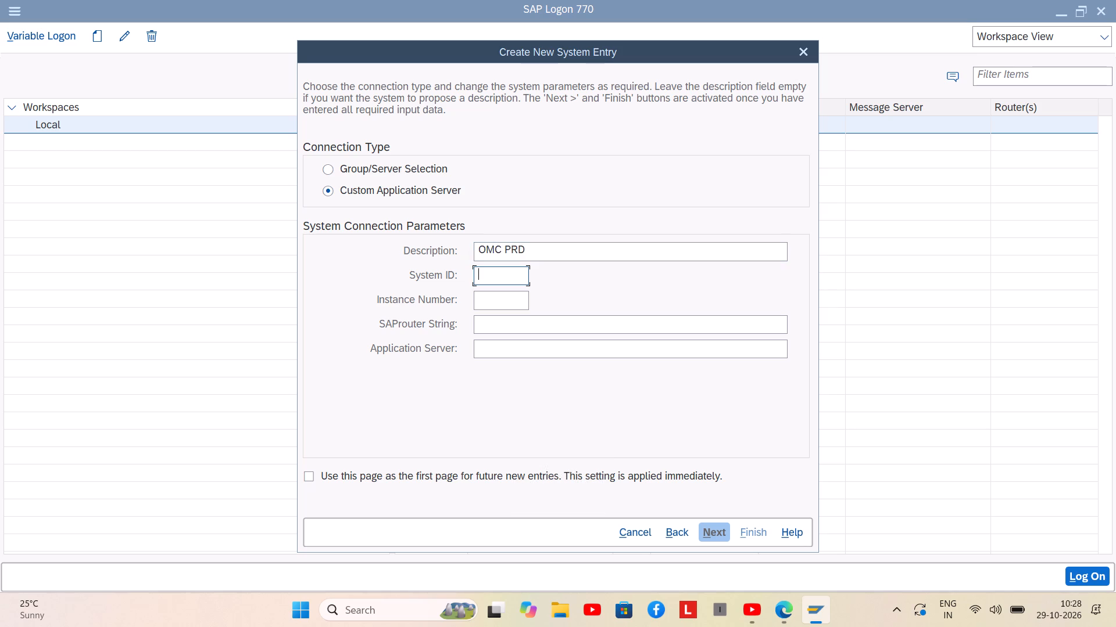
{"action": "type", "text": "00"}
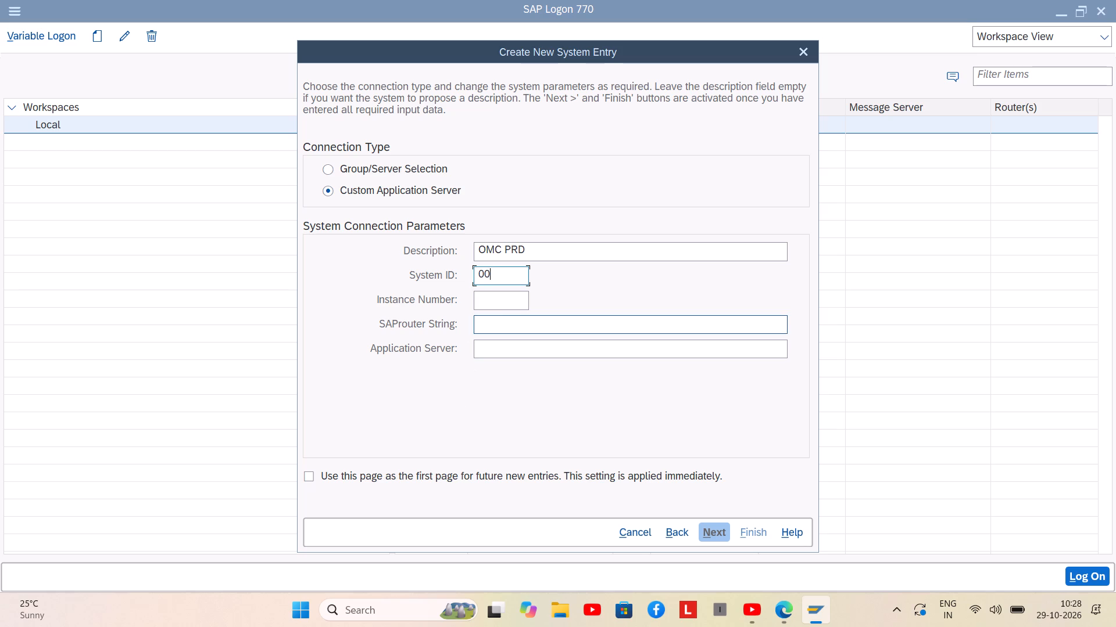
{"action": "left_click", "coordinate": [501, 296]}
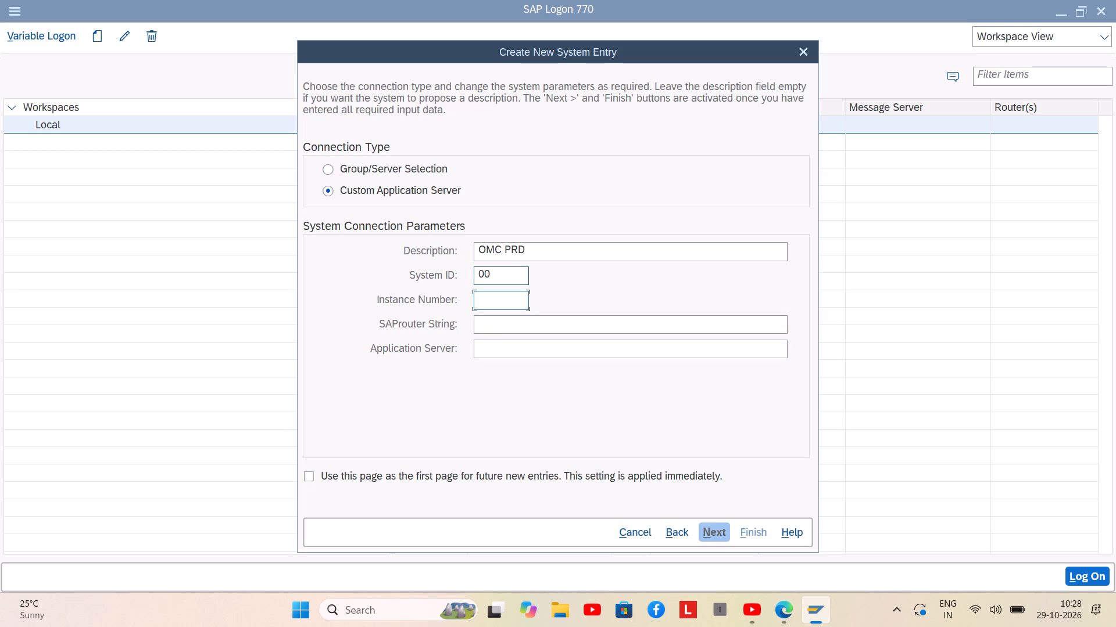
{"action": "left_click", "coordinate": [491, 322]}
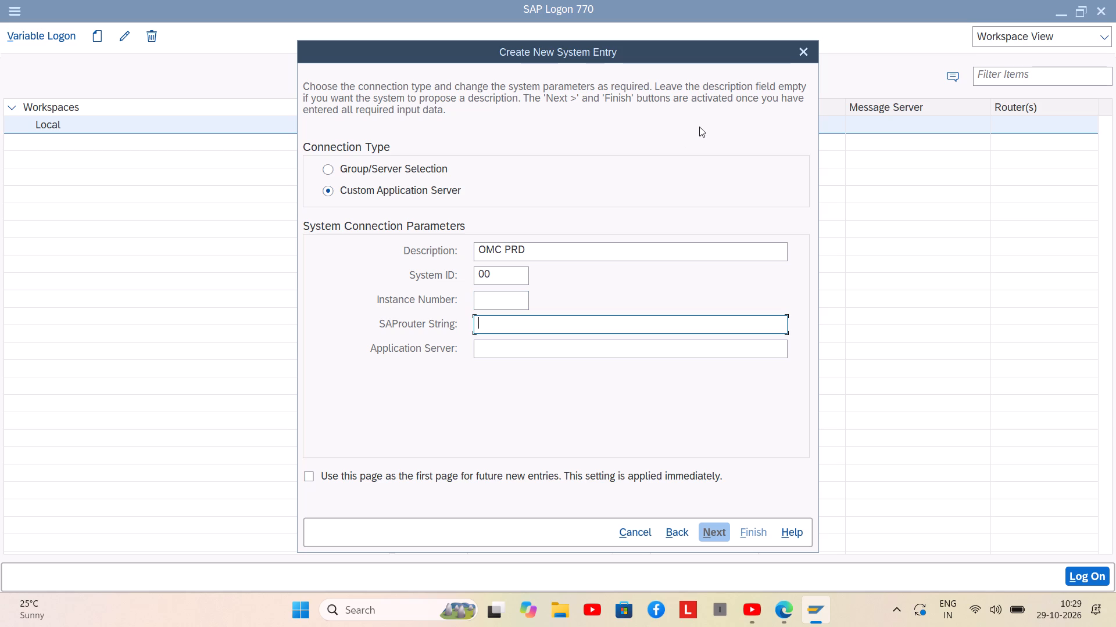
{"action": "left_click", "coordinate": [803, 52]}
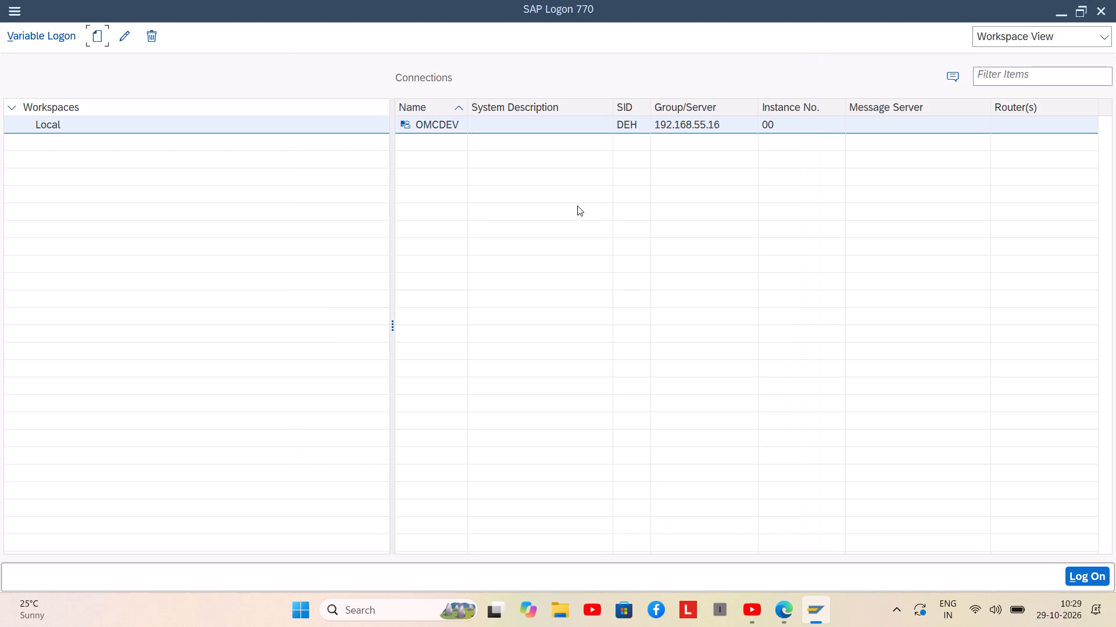
Restore SAP Logon to its smaller window size and close both the YouTube browser window and SAP Logon.
{"action": "double_click", "coordinate": [599, 210]}
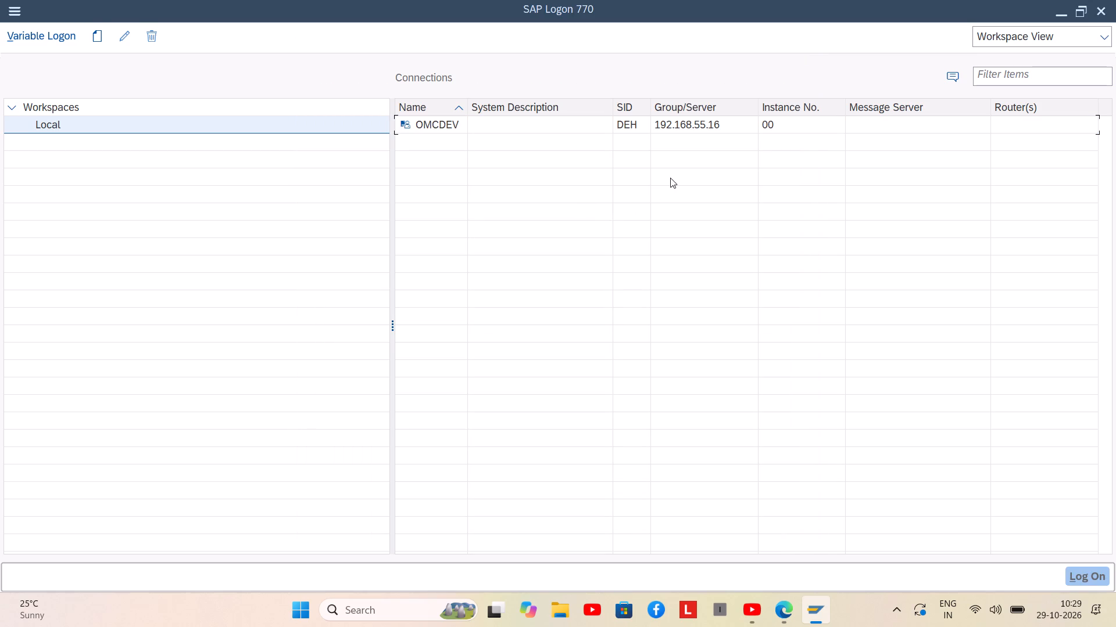
{"action": "left_click", "coordinate": [1082, 11]}
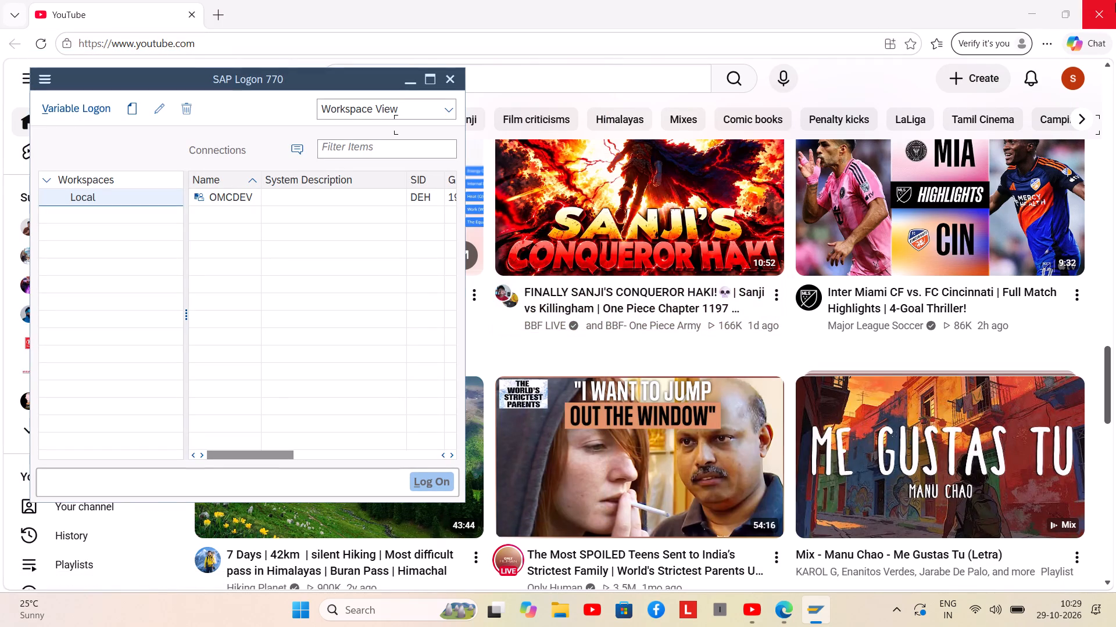
{"action": "left_click", "coordinate": [1115, 3]}
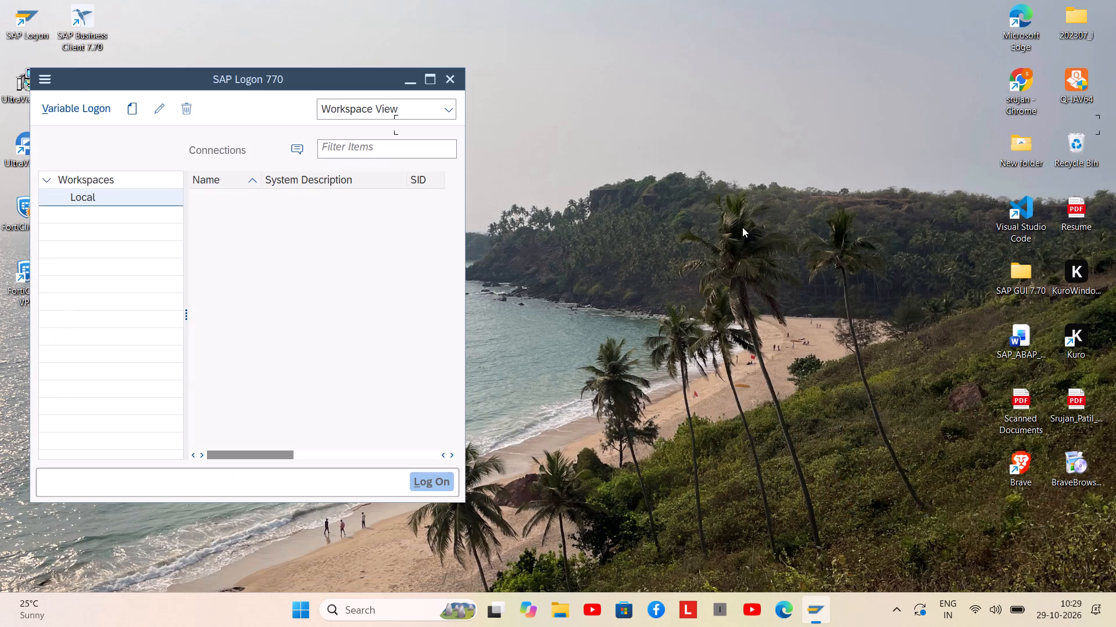
{"action": "left_click", "coordinate": [454, 79]}
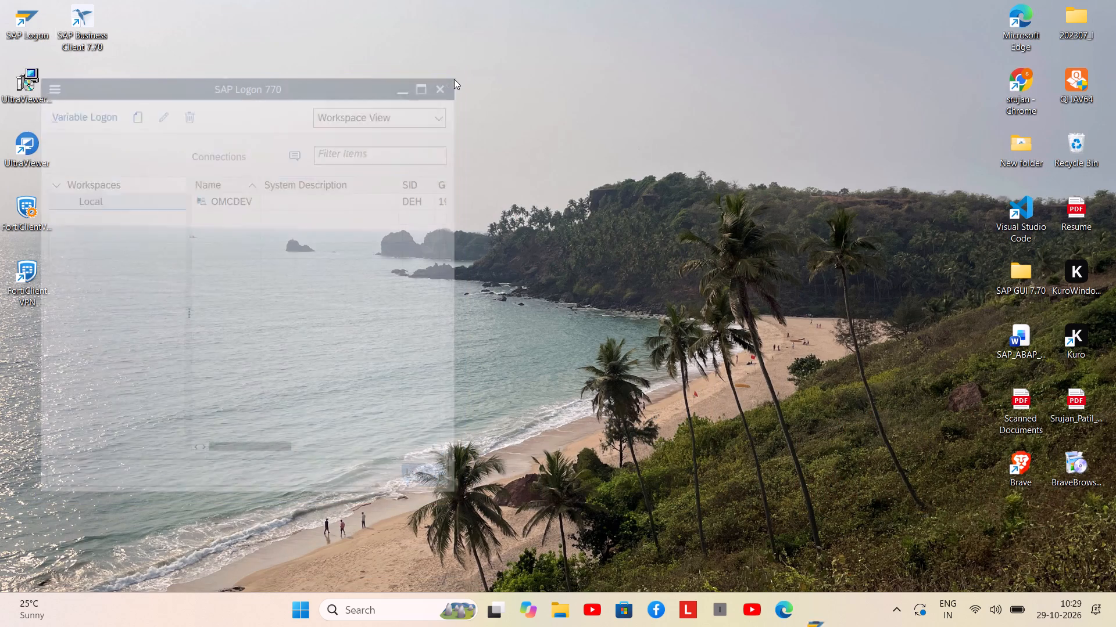
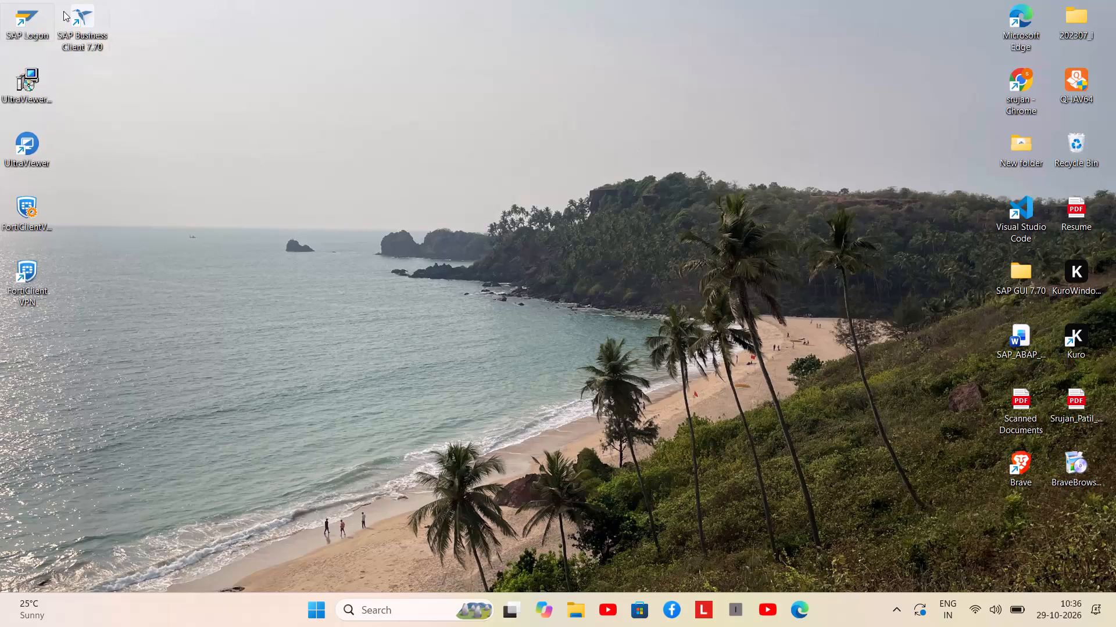
Open SAP Logon from the desktop again and maximize its window.
{"action": "double_click", "coordinate": [29, 19]}
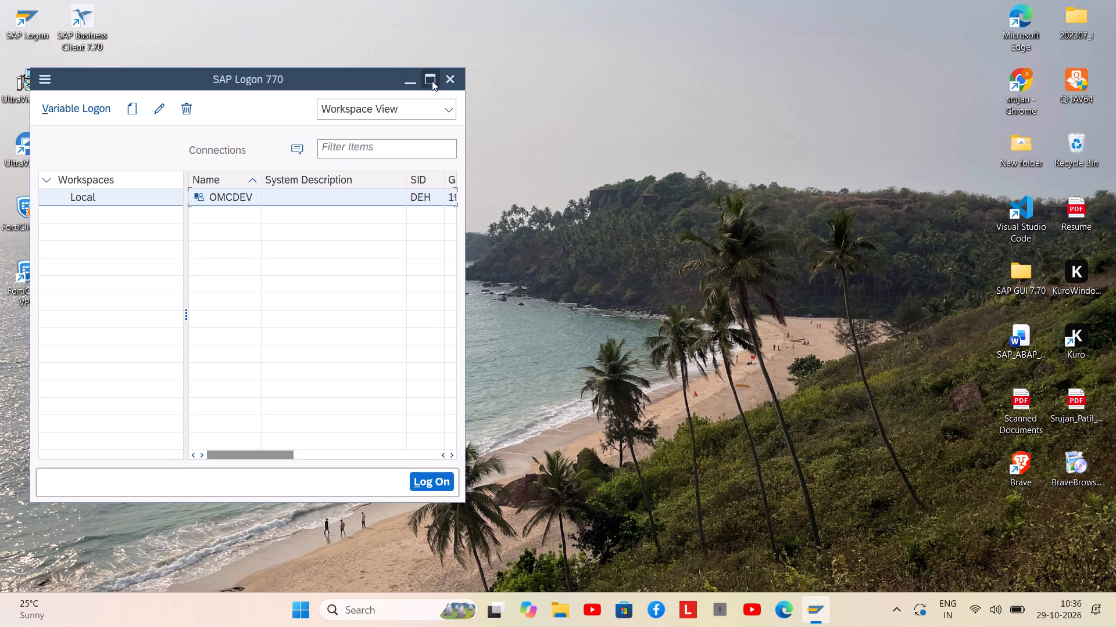
{"action": "left_click", "coordinate": [430, 80]}
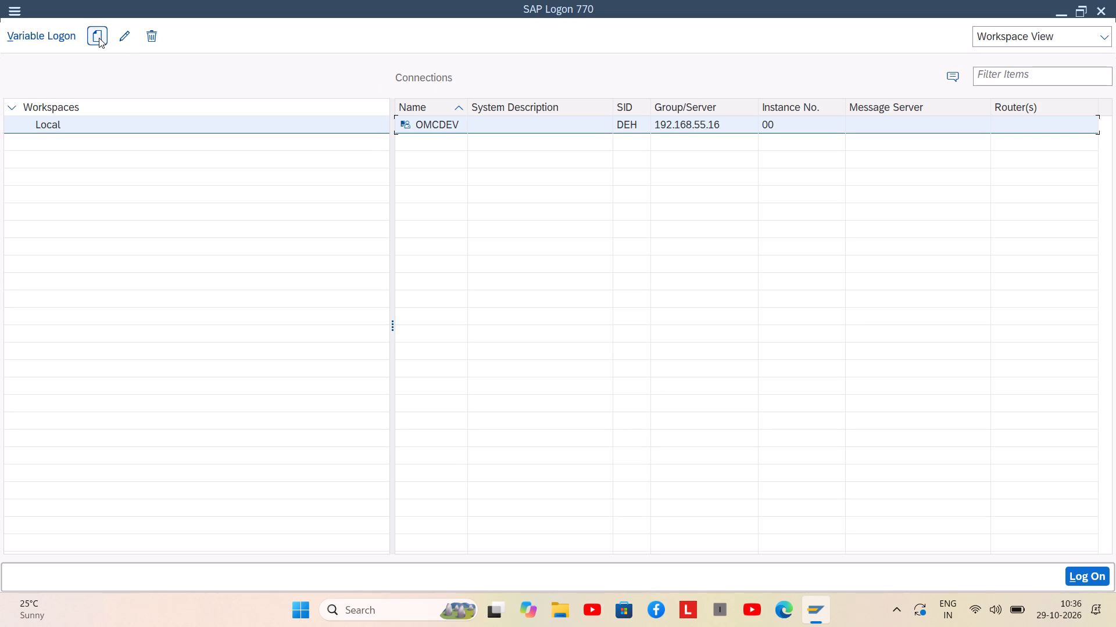
Start a new connection entry based on User Specified System and continue to its system parameters.
{"action": "left_click", "coordinate": [99, 38]}
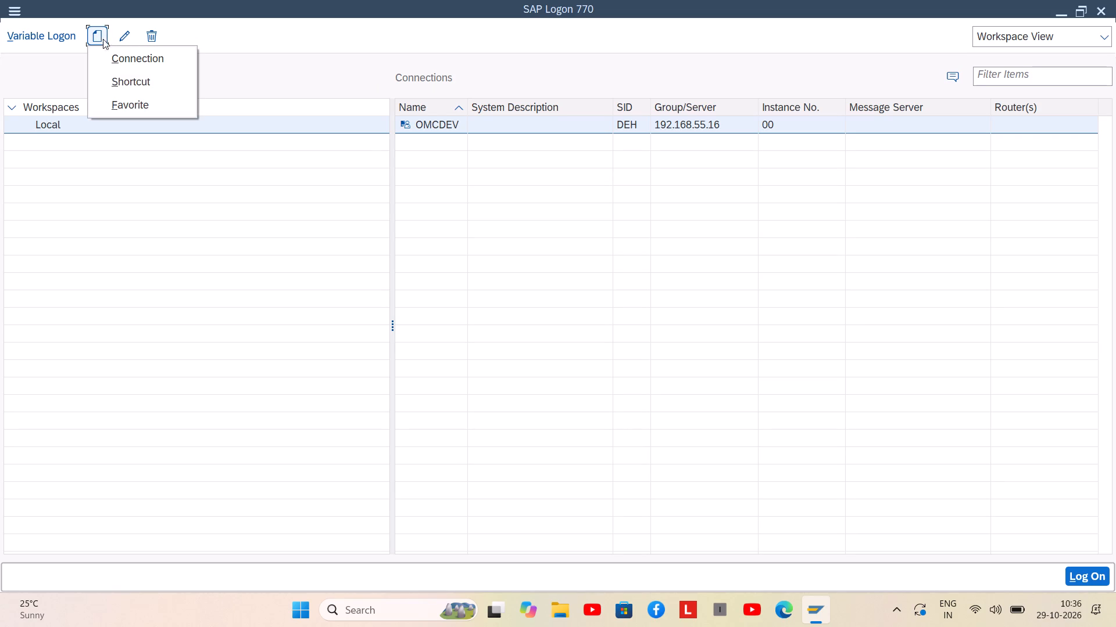
{"action": "left_click", "coordinate": [122, 56]}
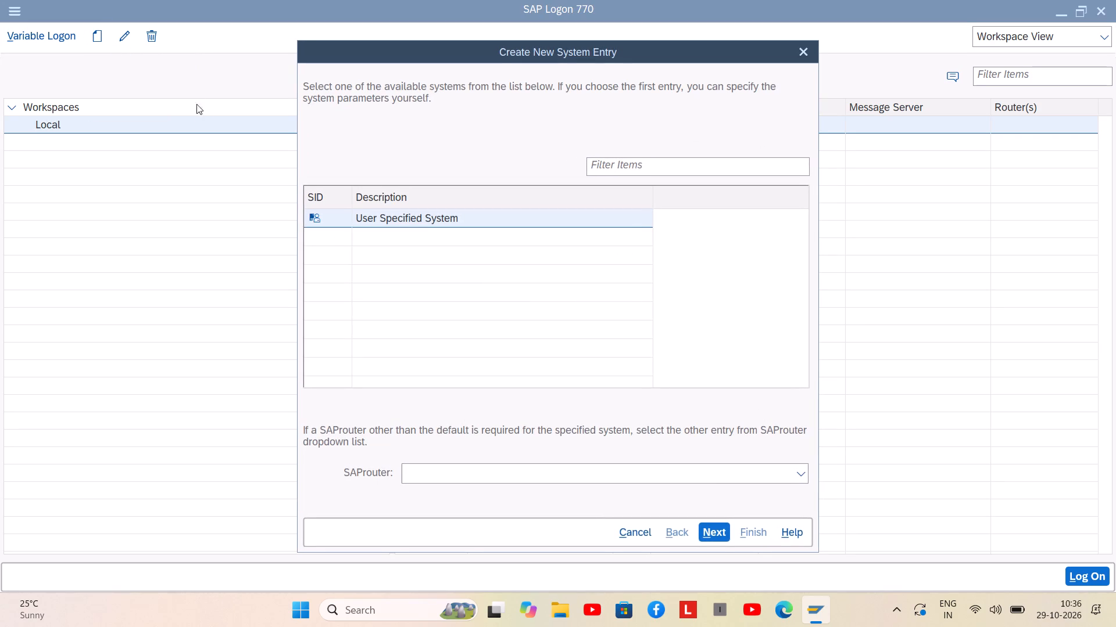
{"action": "left_click", "coordinate": [716, 524]}
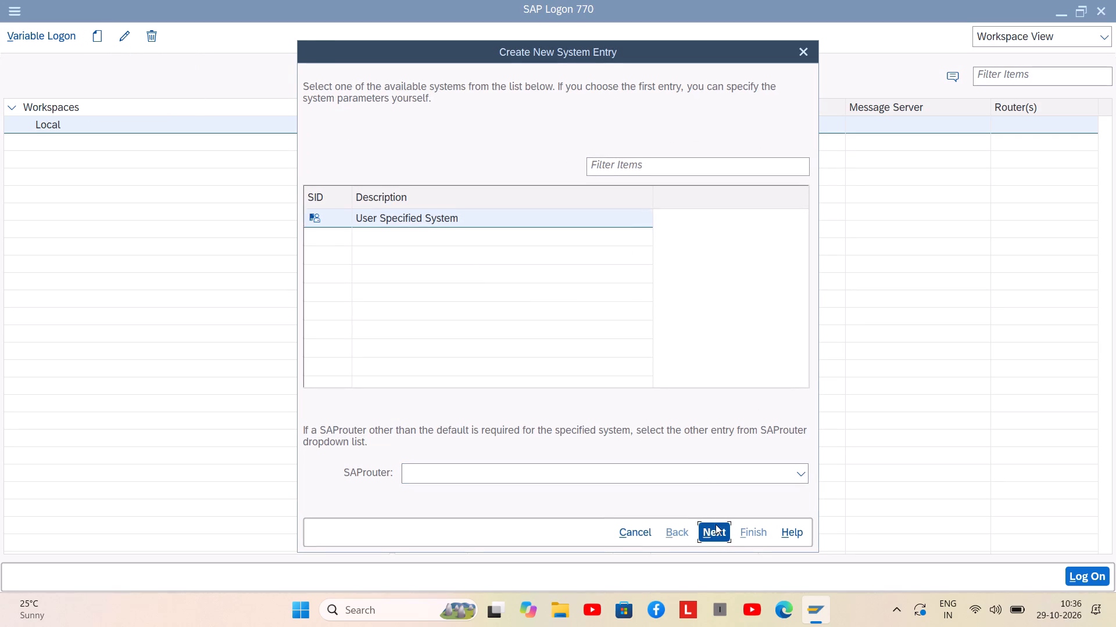
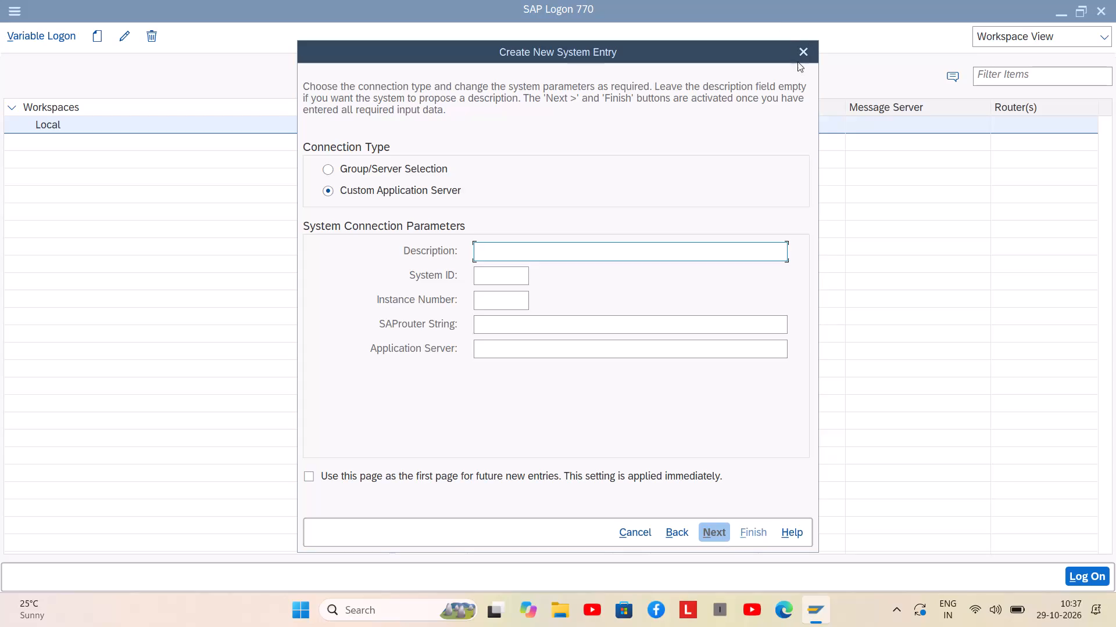
Discard the blank entry and start a fresh User Specified System connection, continuing to its system parameters.
{"action": "left_click", "coordinate": [800, 56]}
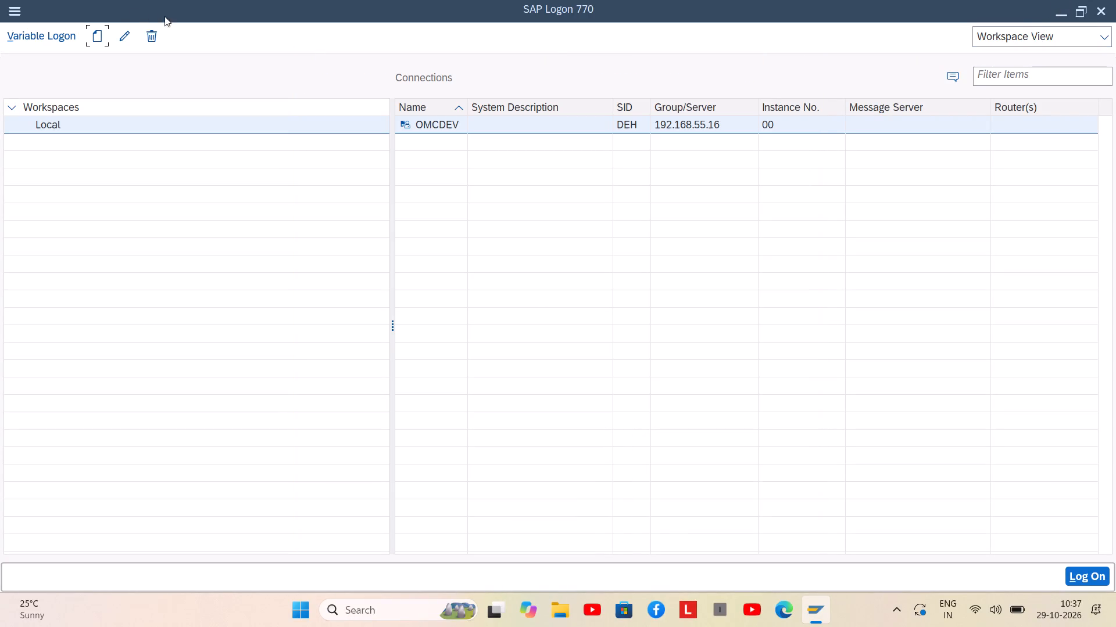
{"action": "left_click", "coordinate": [100, 37]}
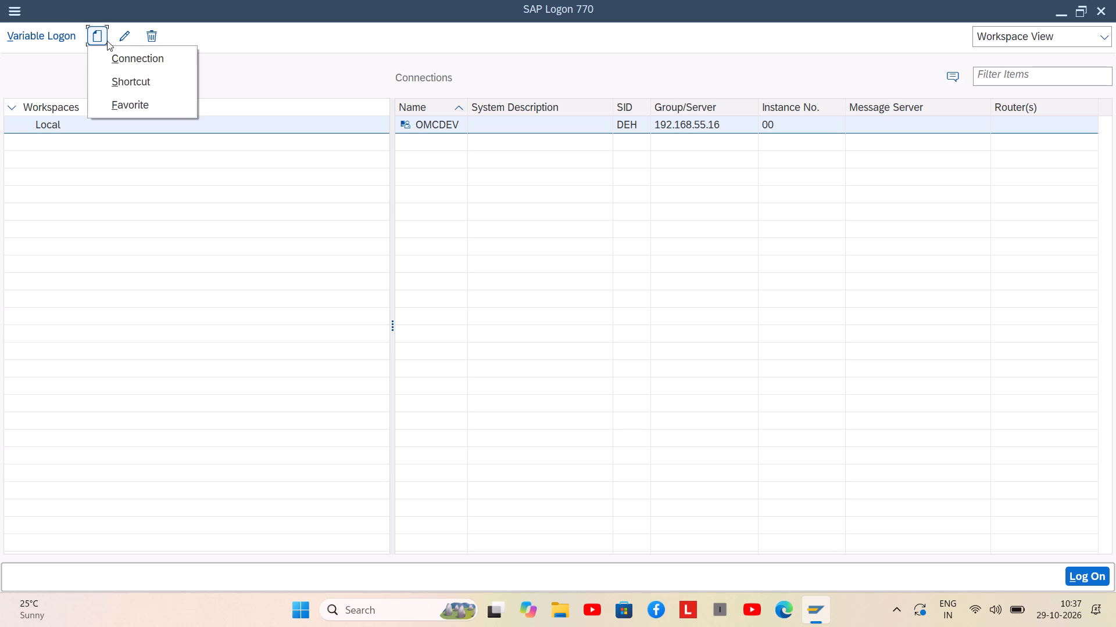
{"action": "left_click", "coordinate": [121, 55]}
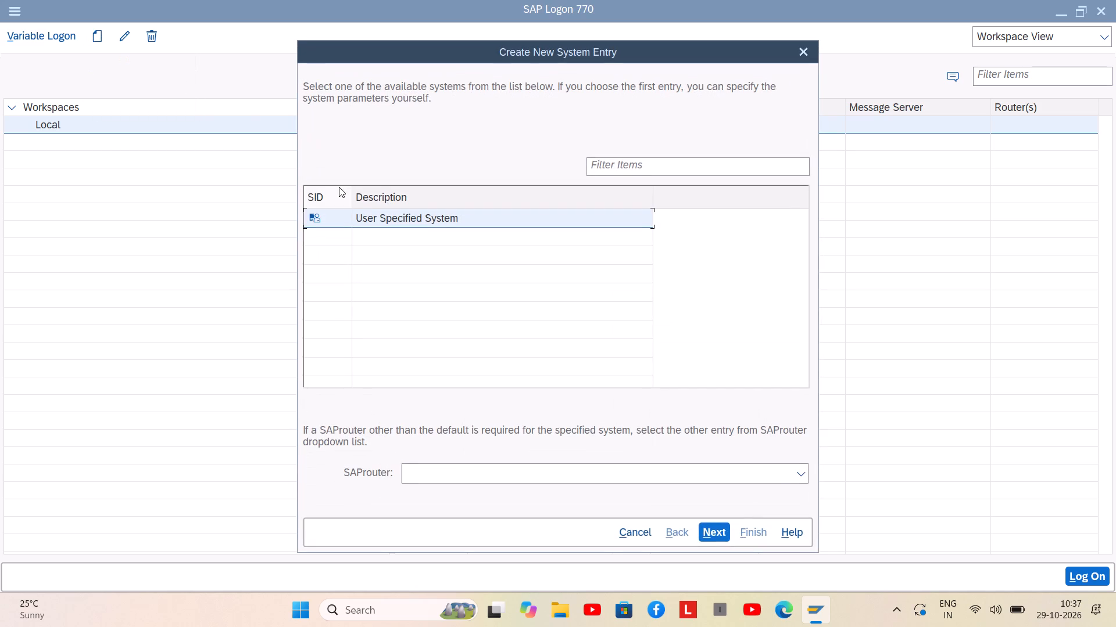
{"action": "left_click", "coordinate": [722, 536]}
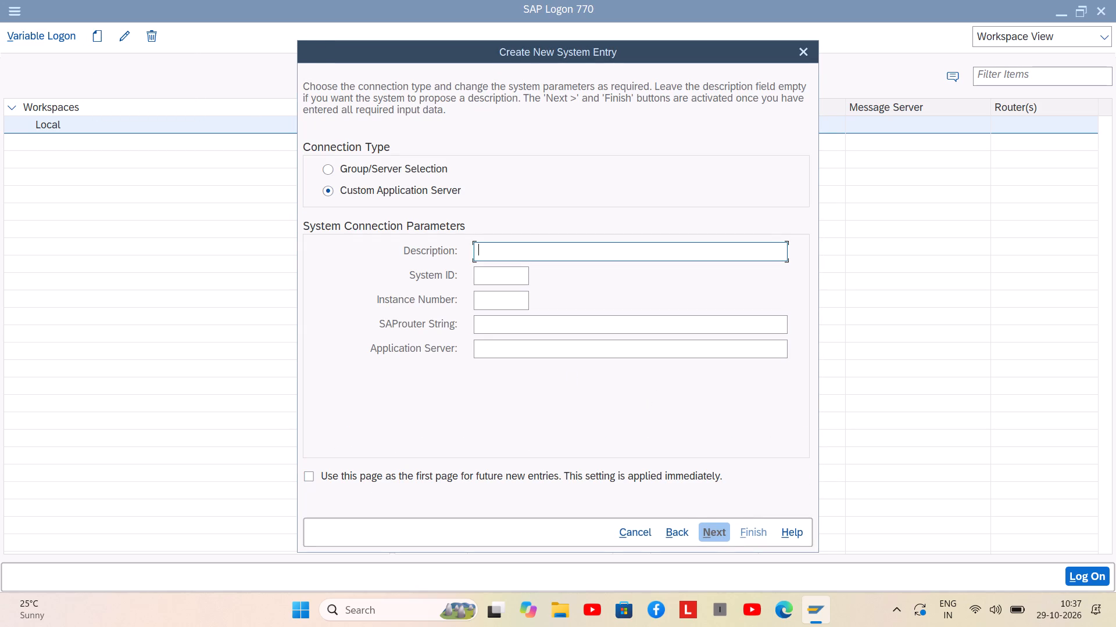
Enter OMC PRD as the description, PEH as the system ID and 00 as the instance number.
{"action": "type", "text": "OMC"}
{"action": "key", "text": "space"}
{"action": "type", "text": "PRD"}
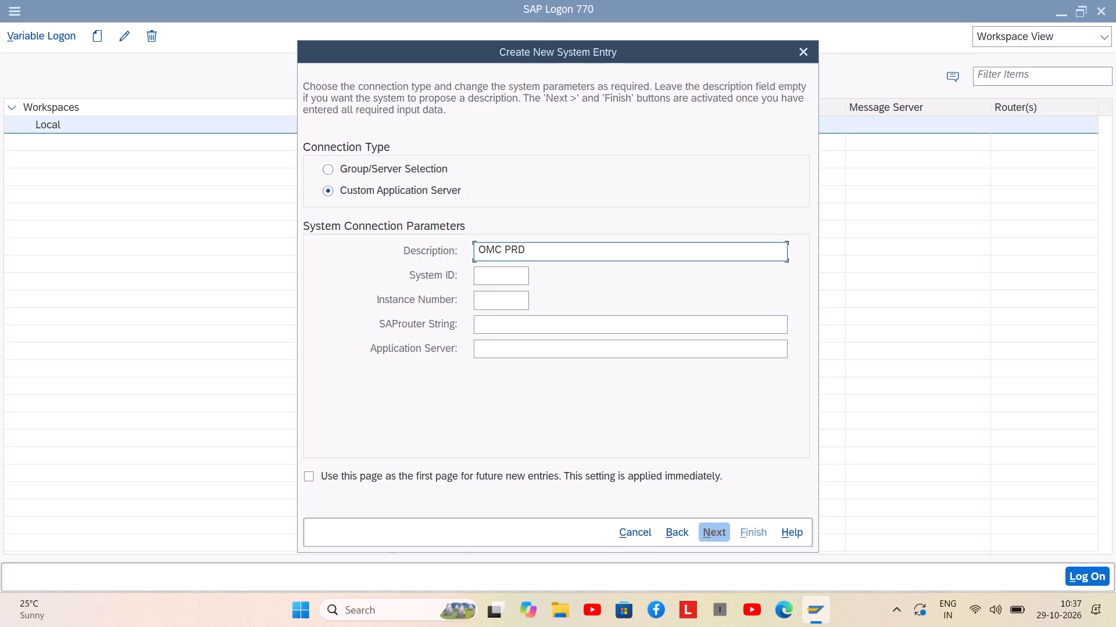
{"action": "left_click", "coordinate": [486, 273]}
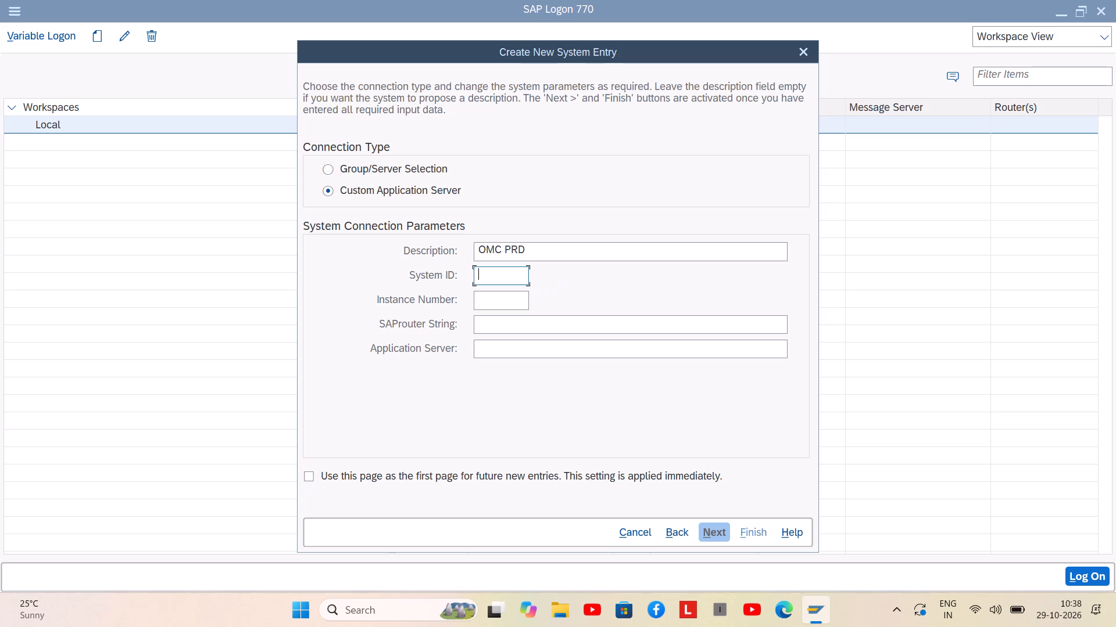
{"action": "type", "text": "PE"}
{"action": "key", "text": "h"}
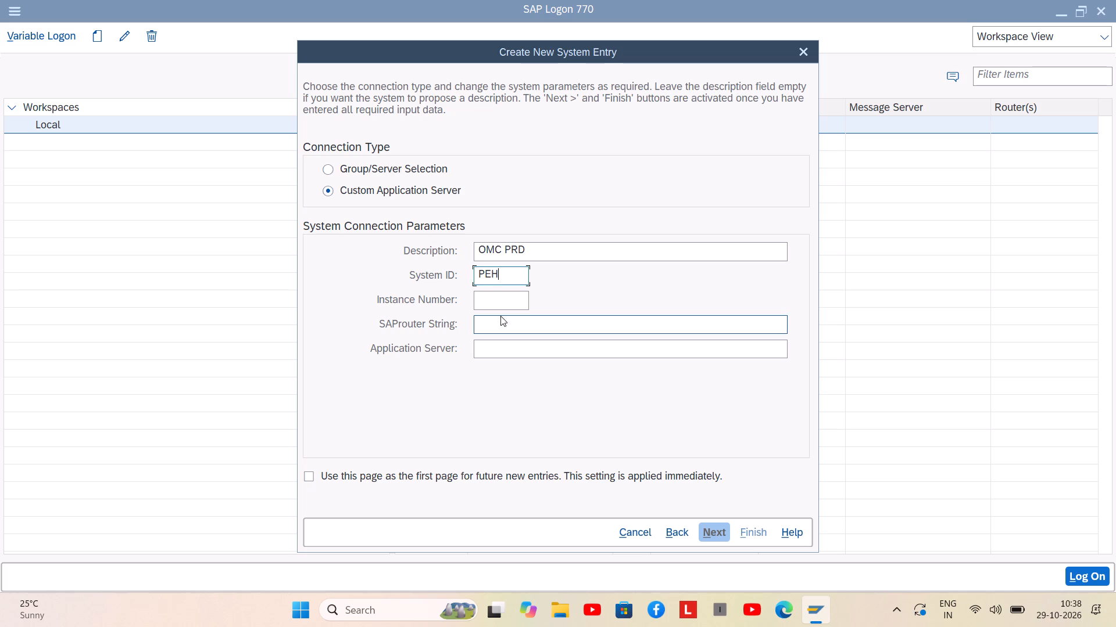
{"action": "left_click", "coordinate": [492, 306]}
{"action": "type", "text": "00"}
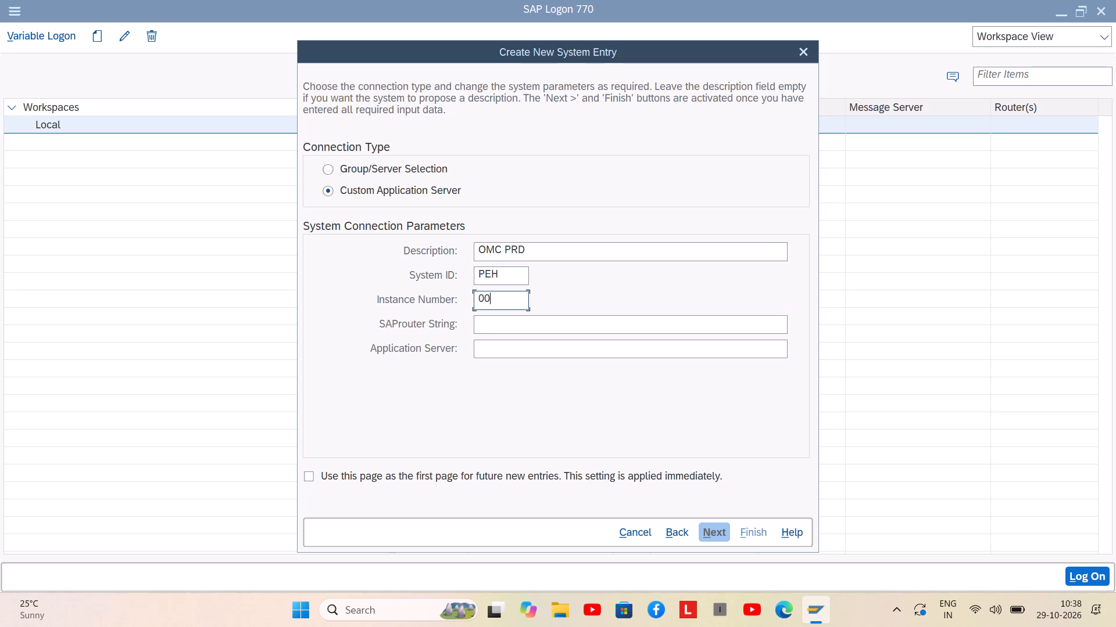
Set the application server to 192.168.55.12 and finish the OMC PRD entry with the default network settings.
{"action": "left_click", "coordinate": [499, 341]}
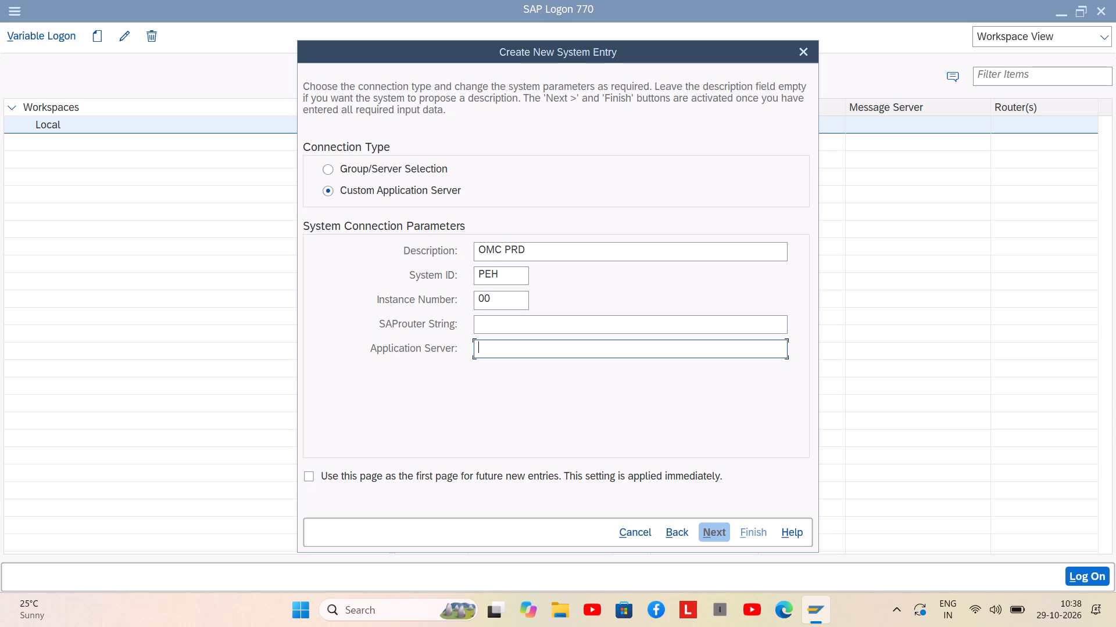
{"action": "key", "text": "1"}
{"action": "type", "text": "92"}
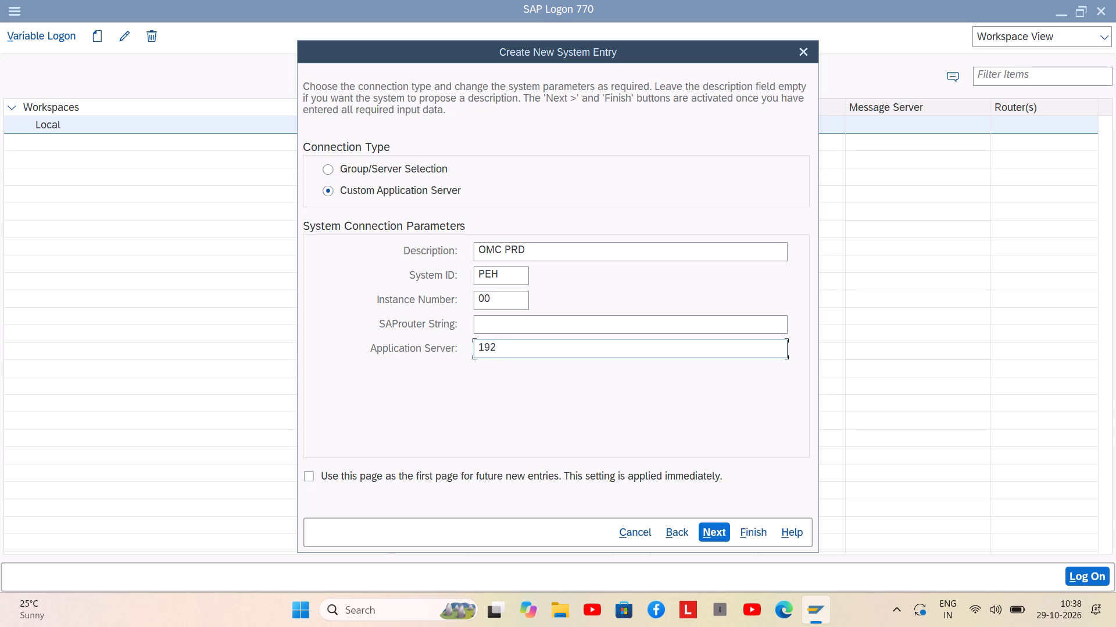
{"action": "key", "text": "period"}
{"action": "key", "text": "1"}
{"action": "type", "text": "68"}
{"action": "key", "text": "period"}
{"action": "type", "text": "55"}
{"action": "type", "text": ".12"}
{"action": "left_click", "coordinate": [706, 529]}
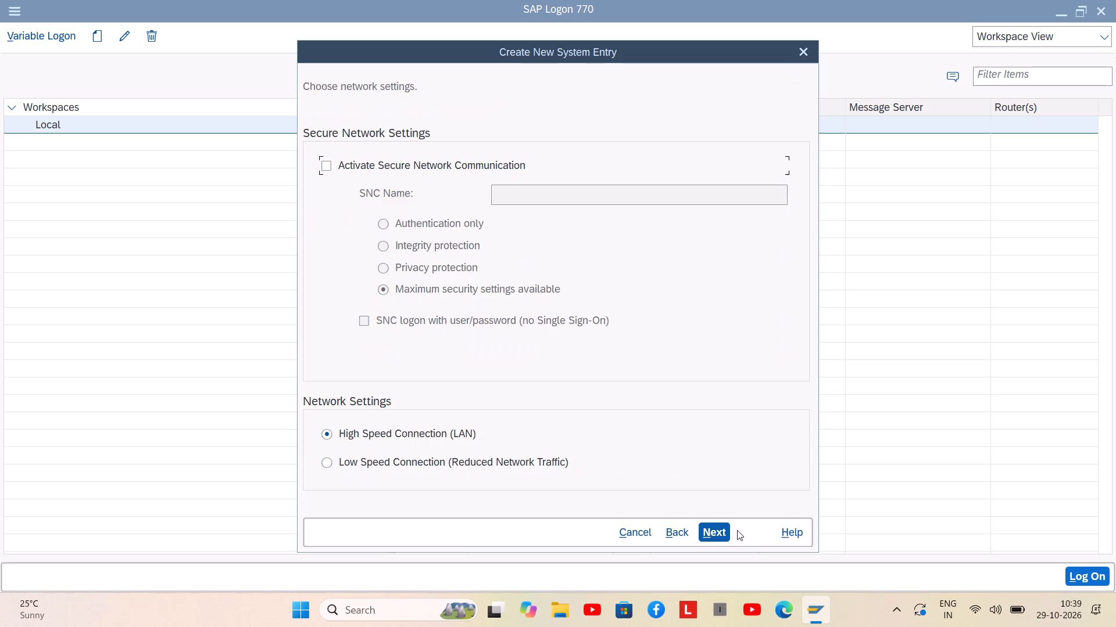
{"action": "left_click", "coordinate": [750, 531]}
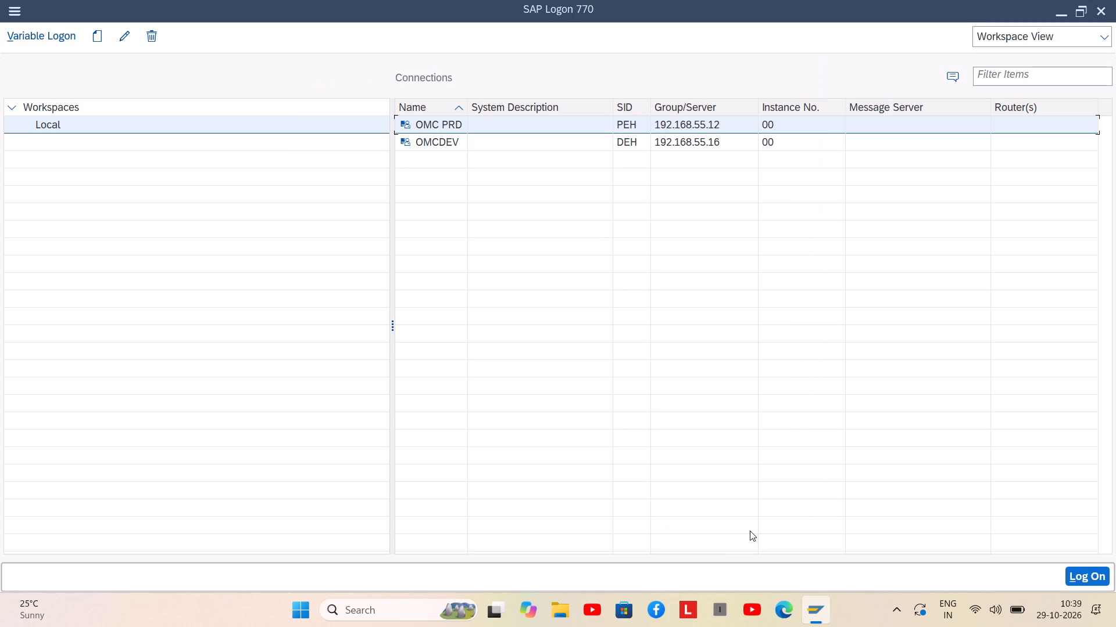
Start another User Specified System connection with description OMC QAS, system ID QEH and instance number 00.
{"action": "left_click", "coordinate": [92, 41]}
{"action": "left_click", "coordinate": [113, 51]}
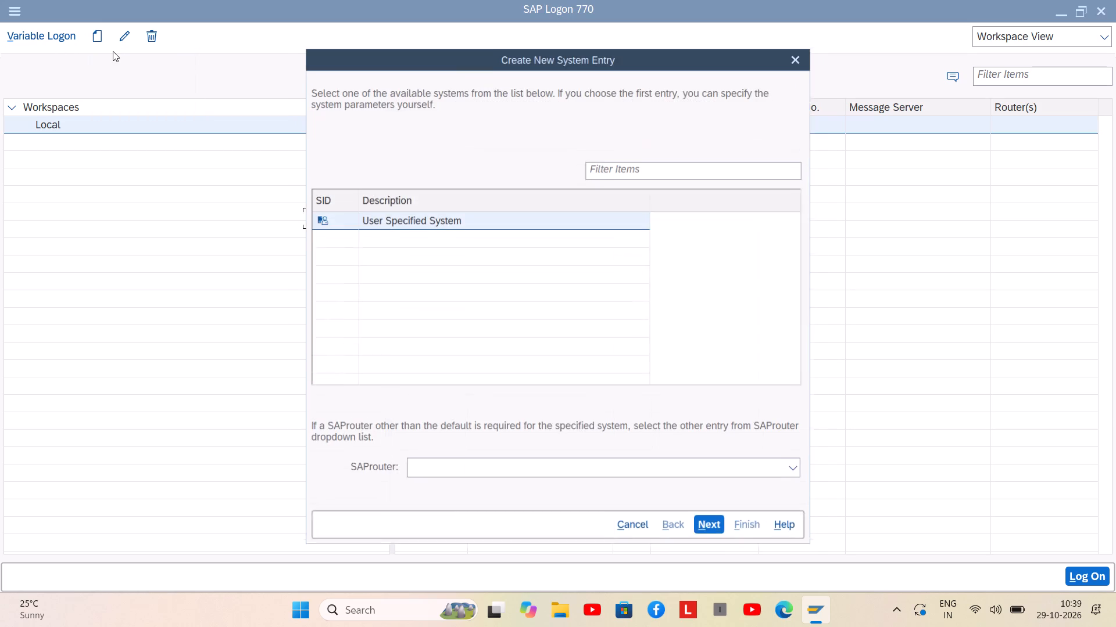
{"action": "left_click", "coordinate": [716, 532]}
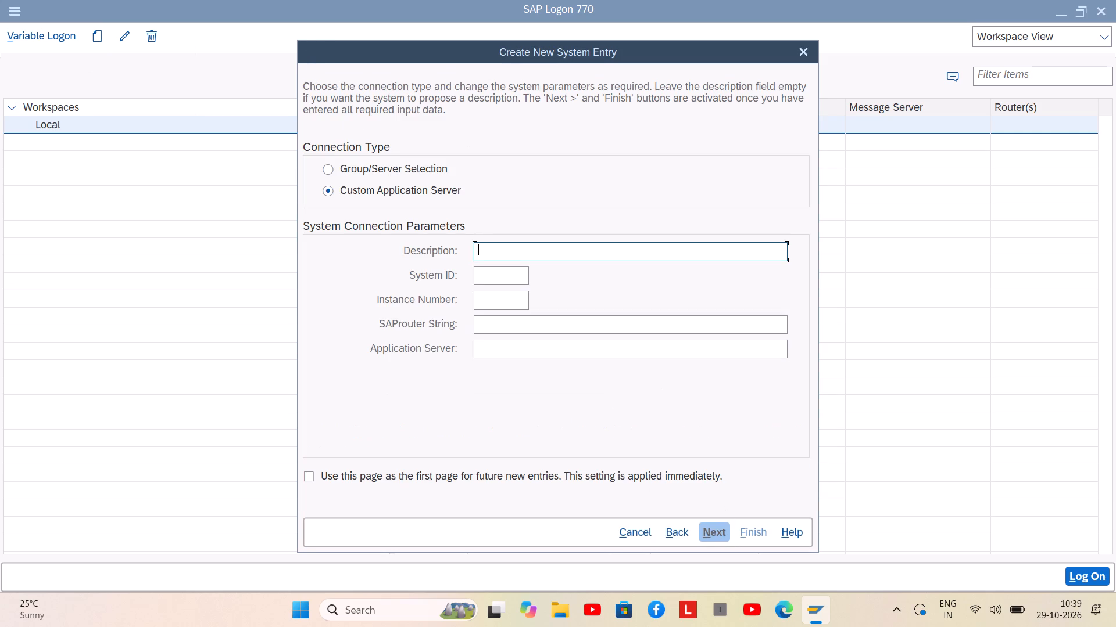
{"action": "type", "text": "OMC"}
{"action": "key", "text": "space"}
{"action": "type", "text": "Q"}
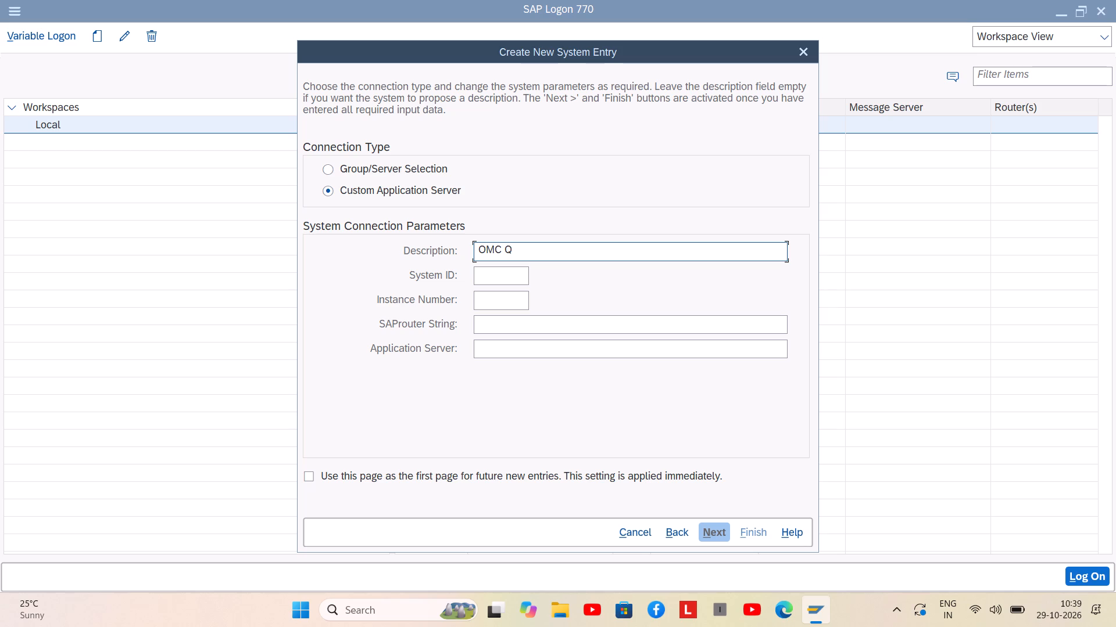
{"action": "type", "text": "AS"}
{"action": "left_click", "coordinate": [520, 272]}
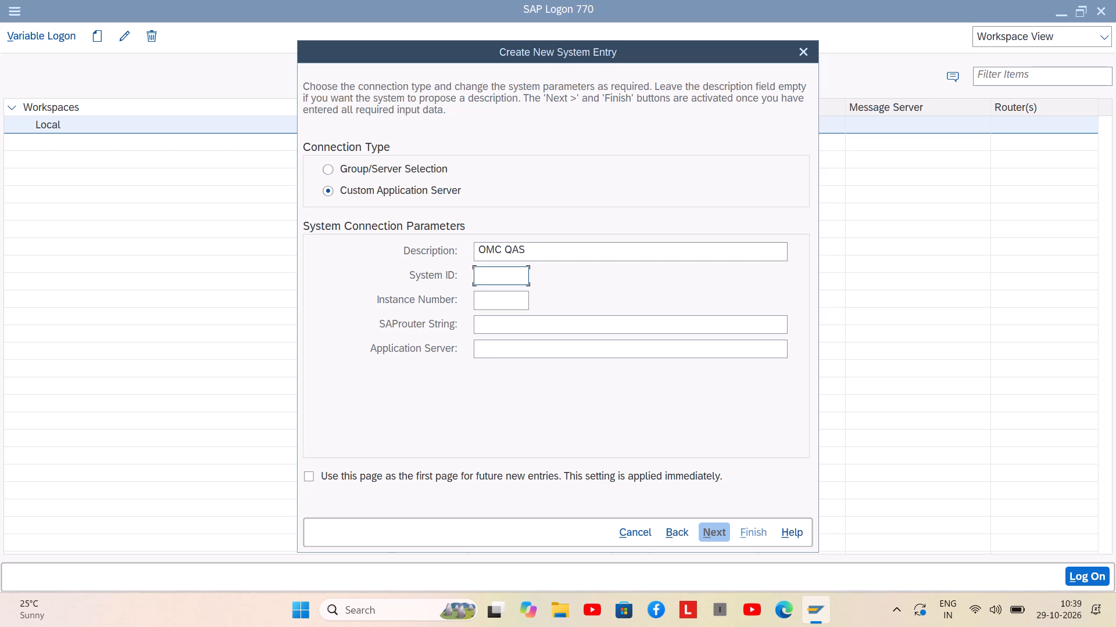
{"action": "type", "text": "QEH"}
{"action": "left_click", "coordinate": [504, 297]}
{"action": "type", "text": "00"}
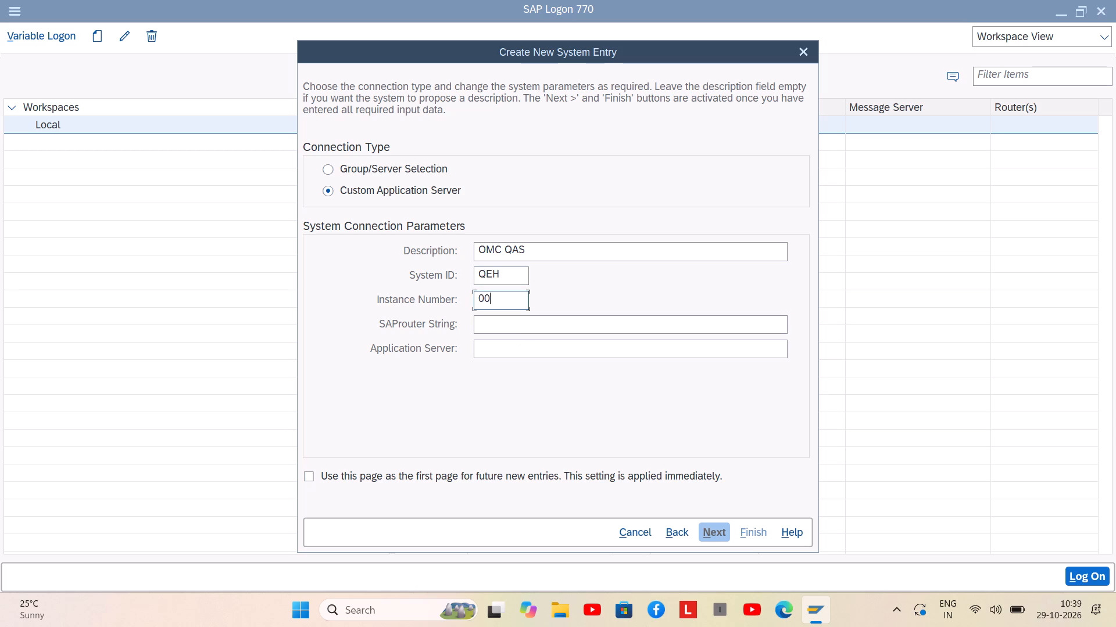
Set the OMC QAS application server to 192.168.55.14 and continue to the network settings.
{"action": "left_click", "coordinate": [489, 347]}
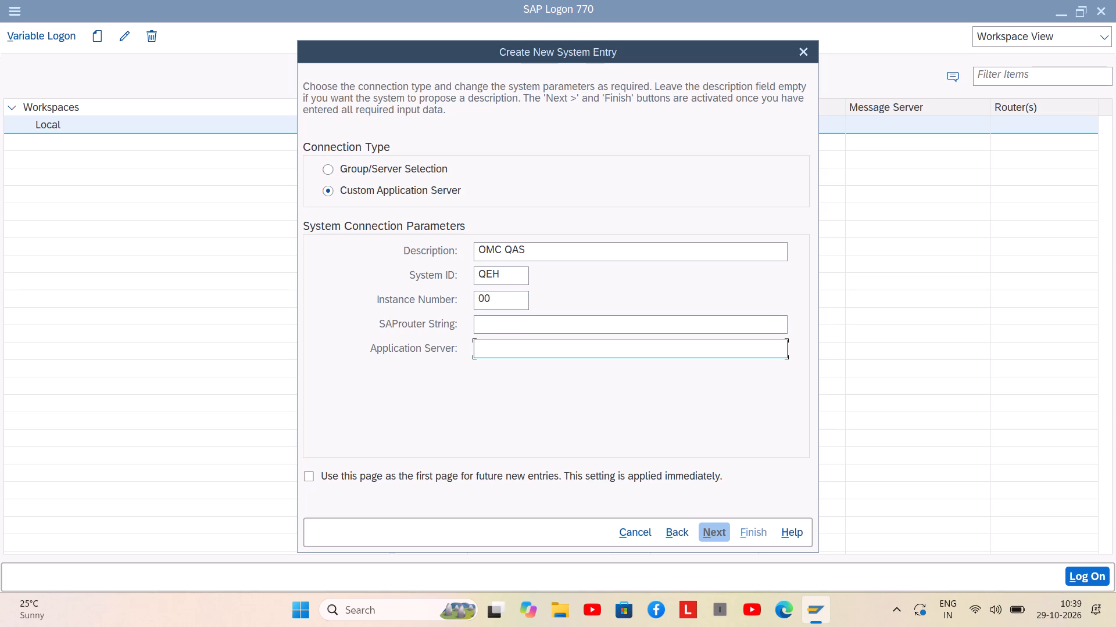
{"action": "key", "text": "1"}
{"action": "type", "text": "92"}
{"action": "key", "text": "period"}
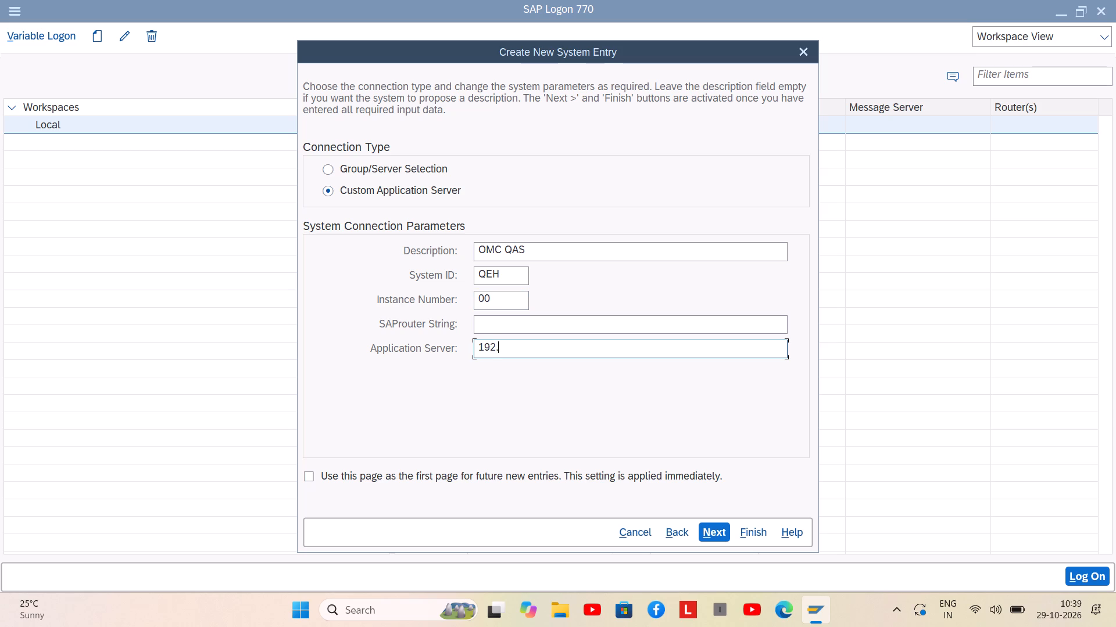
{"action": "type", "text": "168."}
{"action": "type", "text": "55"}
{"action": "type", "text": ".14"}
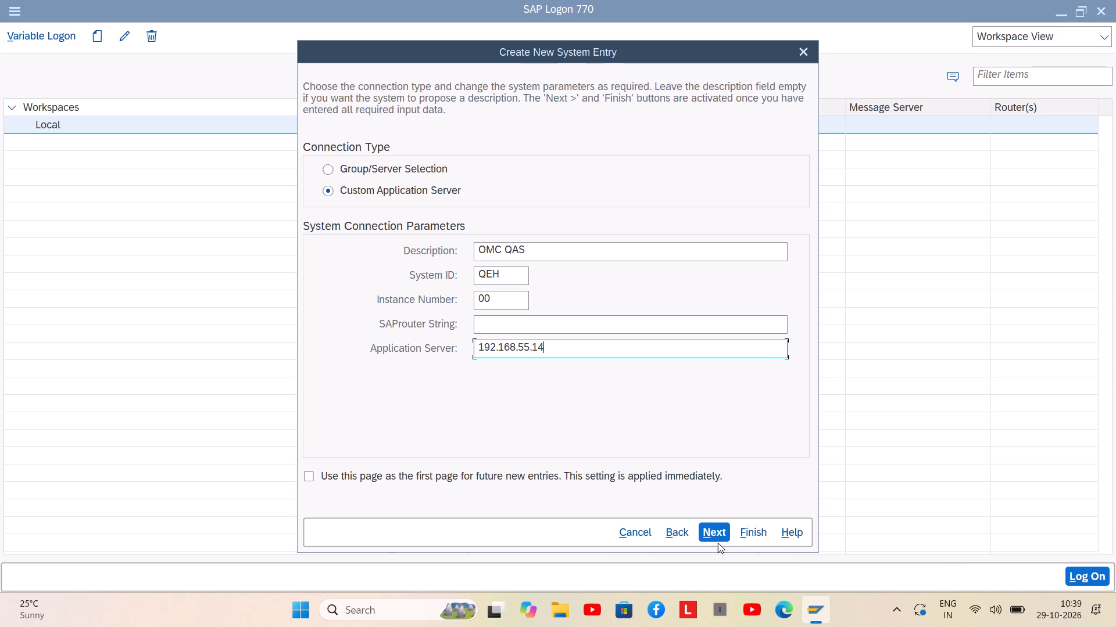
{"action": "left_click", "coordinate": [721, 526]}
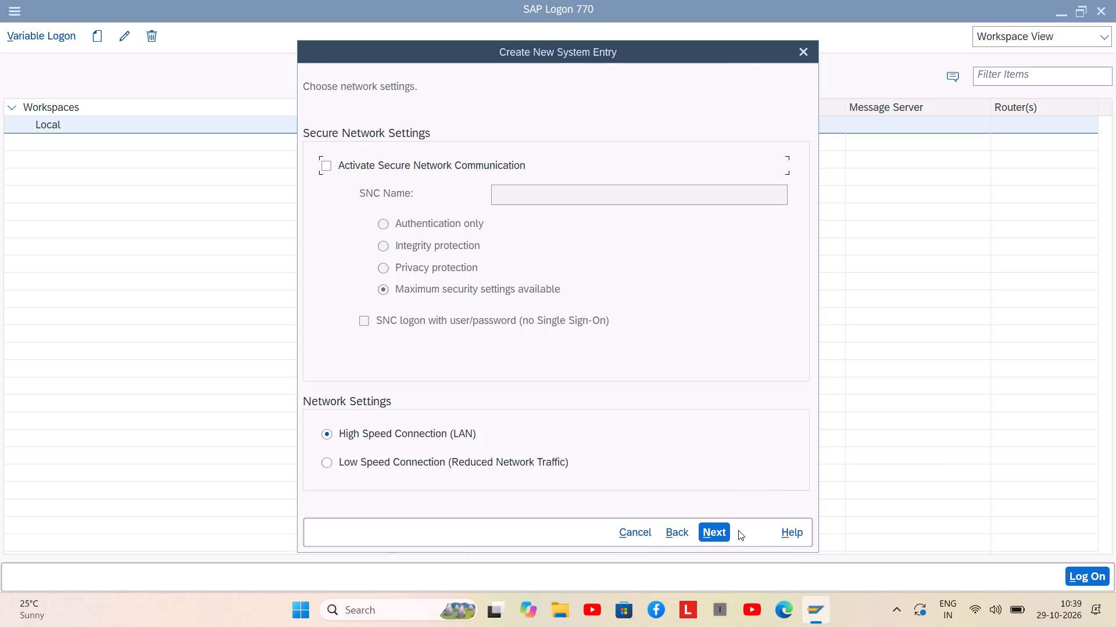
Finish the OMC QAS entry with the default network settings, keeping High Speed Connection (LAN) and no Secure Network Communication.
{"action": "left_click", "coordinate": [738, 530]}
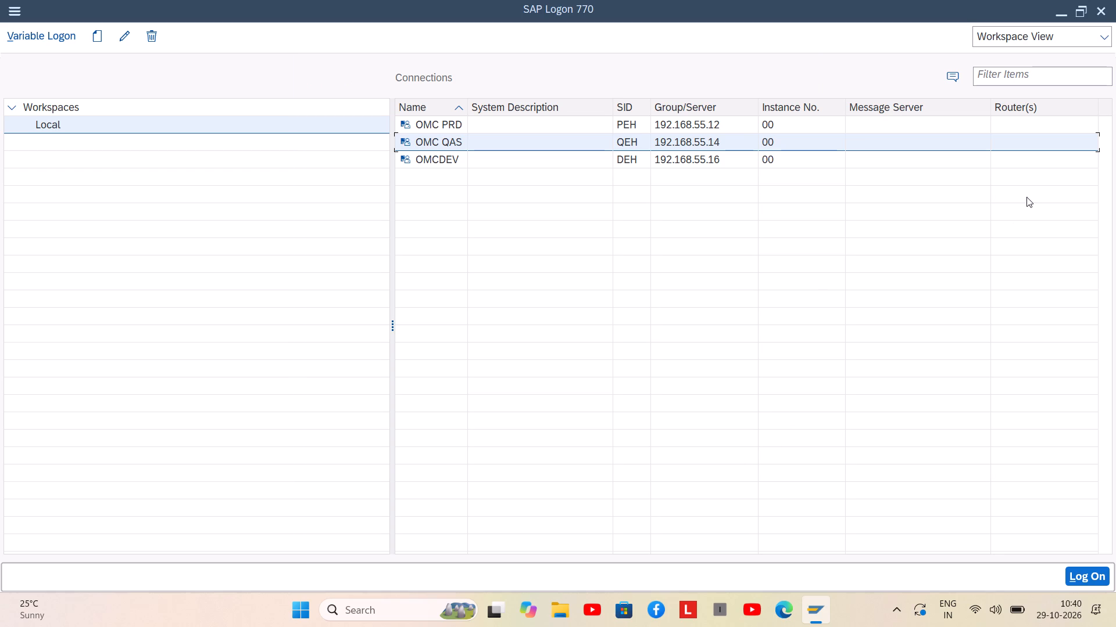
Shrink the SAP Logon window to reach the desktop, switch to Google Chrome and start a Google search on the new tab.
{"action": "left_click", "coordinate": [1081, 9]}
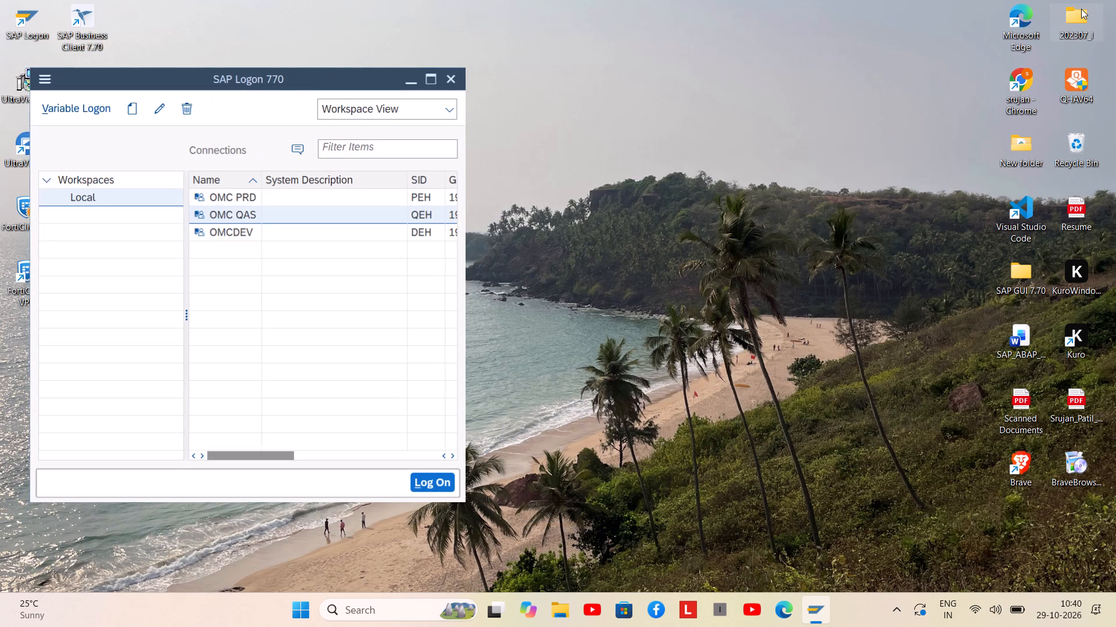
{"action": "double_click", "coordinate": [1018, 76]}
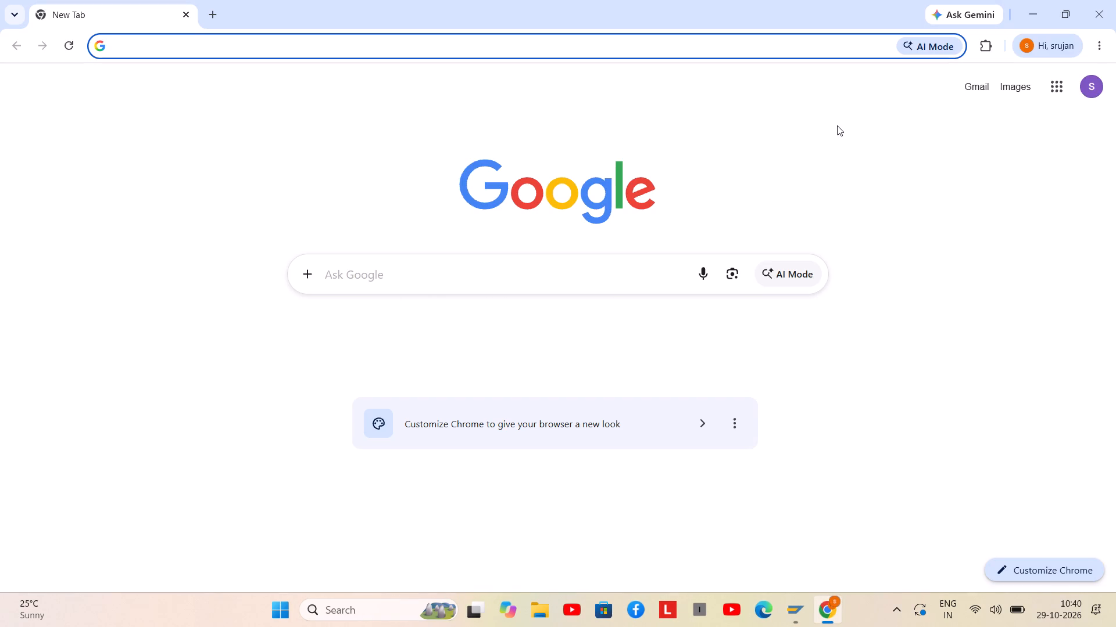
{"action": "left_click", "coordinate": [536, 280]}
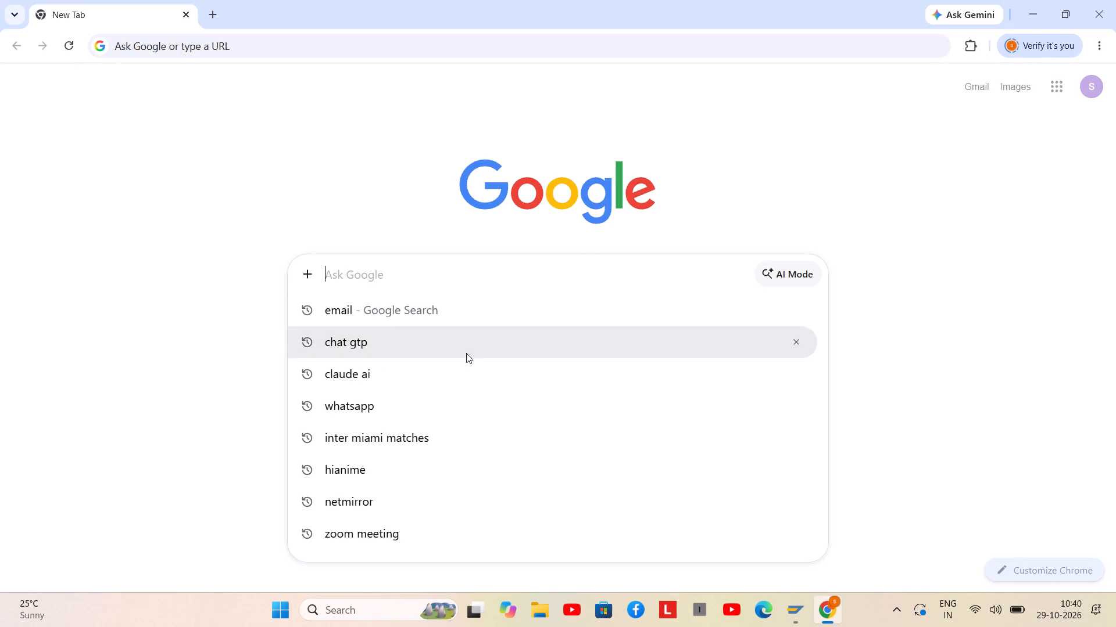
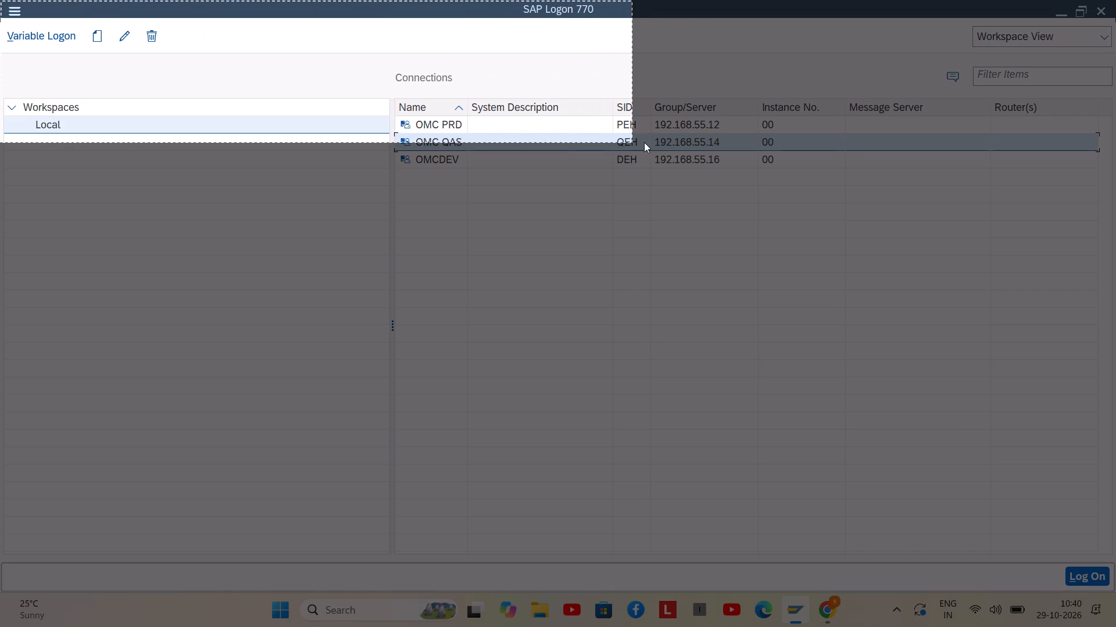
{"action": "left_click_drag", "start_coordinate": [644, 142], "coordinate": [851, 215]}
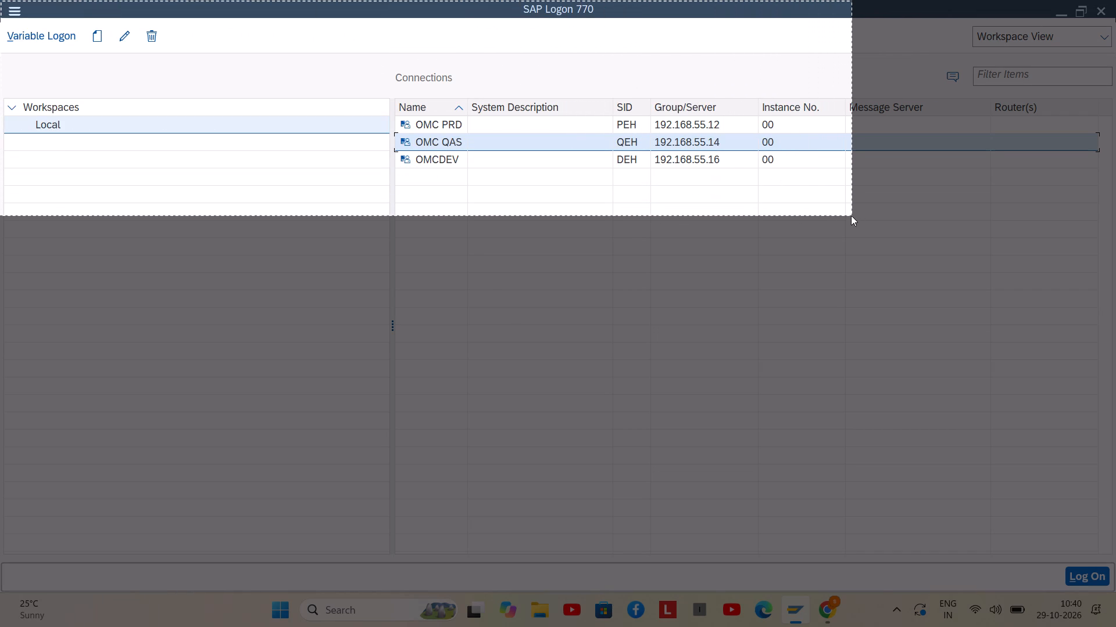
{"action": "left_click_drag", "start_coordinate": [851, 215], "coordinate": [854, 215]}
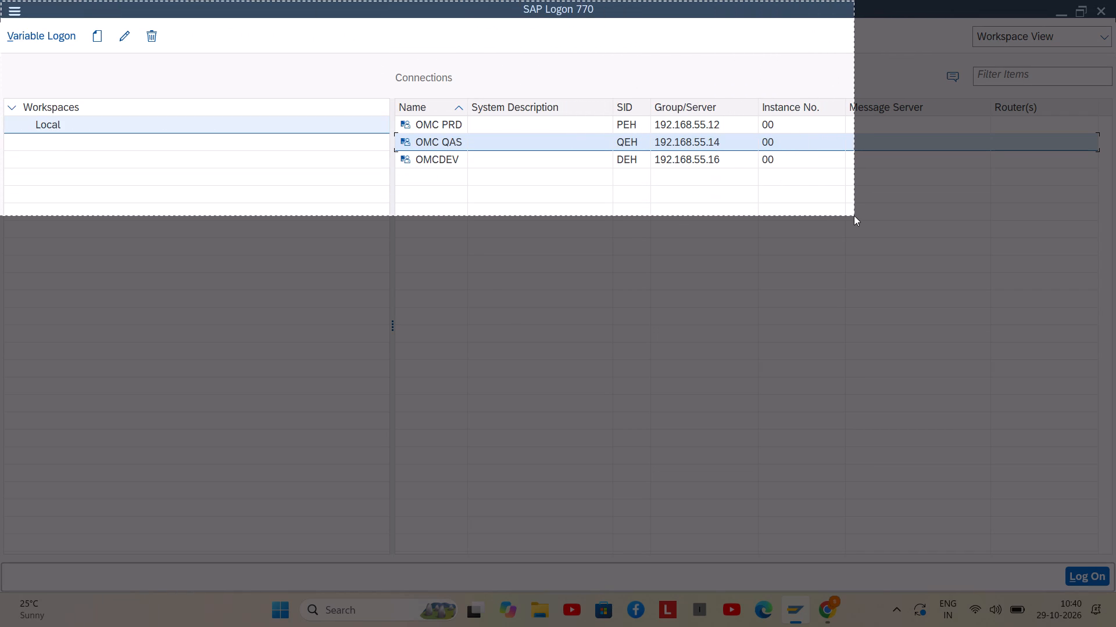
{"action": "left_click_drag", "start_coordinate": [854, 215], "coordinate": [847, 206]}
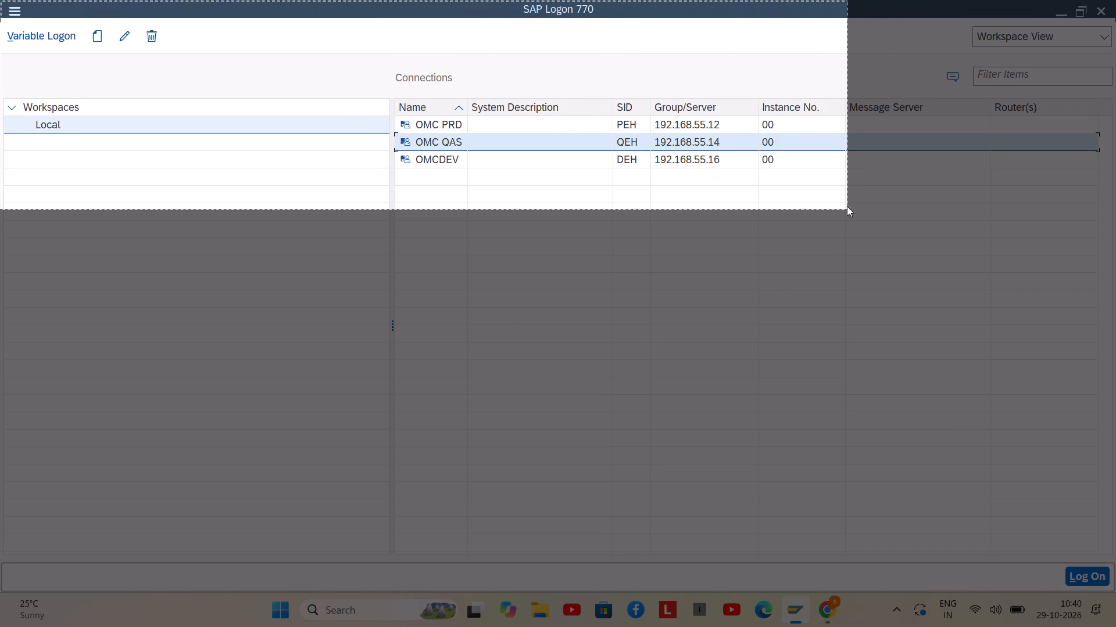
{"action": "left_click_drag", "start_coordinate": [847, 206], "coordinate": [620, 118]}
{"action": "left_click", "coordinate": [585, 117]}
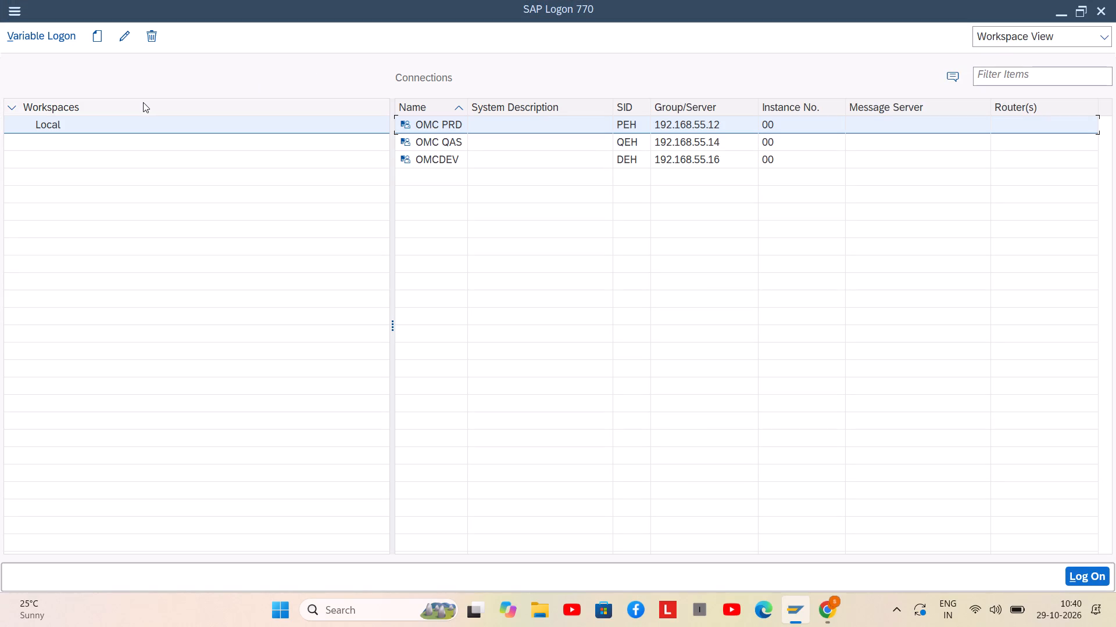
Take a rectangular screen snip spanning the full window width, from the title bar to just below the OMCDEV connection.
{"action": "key", "text": "shift+super+s"}
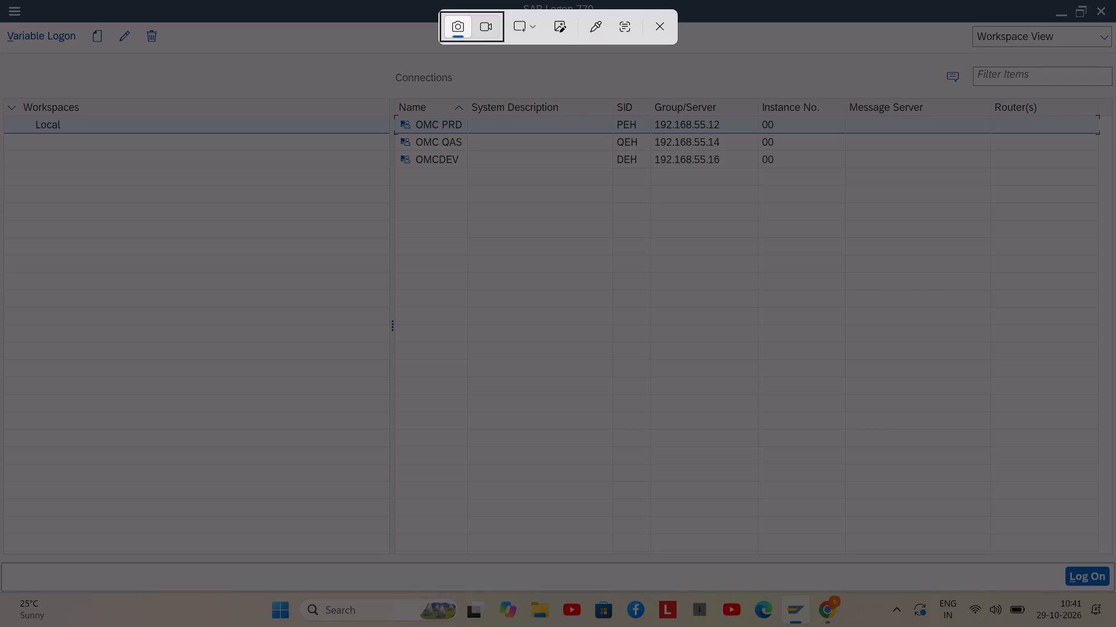
{"action": "left_click_drag", "start_coordinate": [0, 10], "coordinate": [819, 122]}
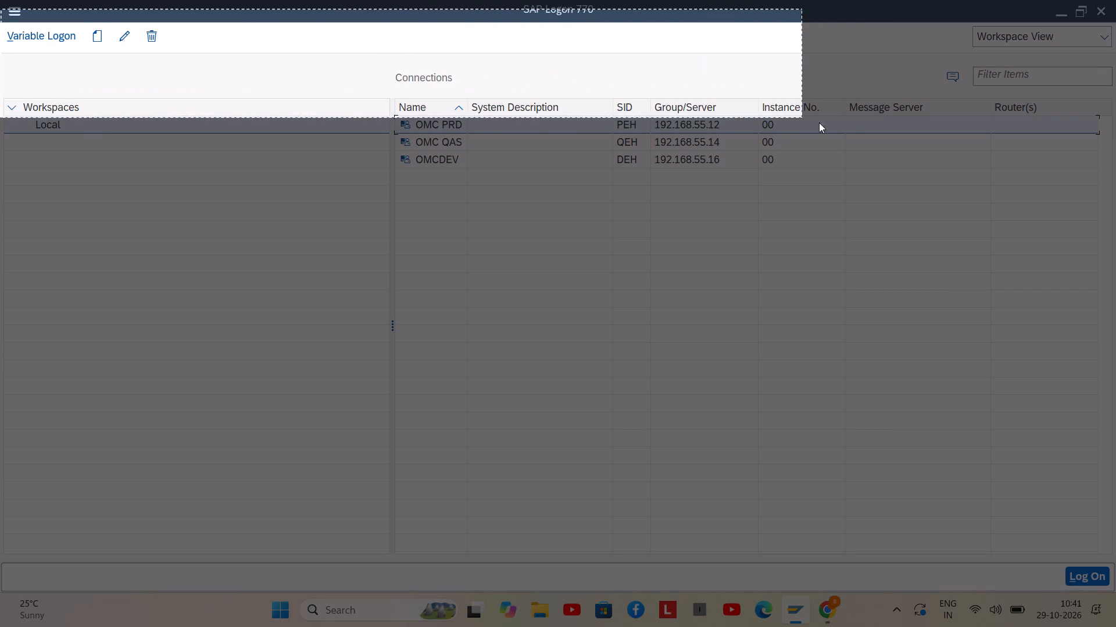
{"action": "left_click_drag", "start_coordinate": [819, 122], "coordinate": [1062, 140]}
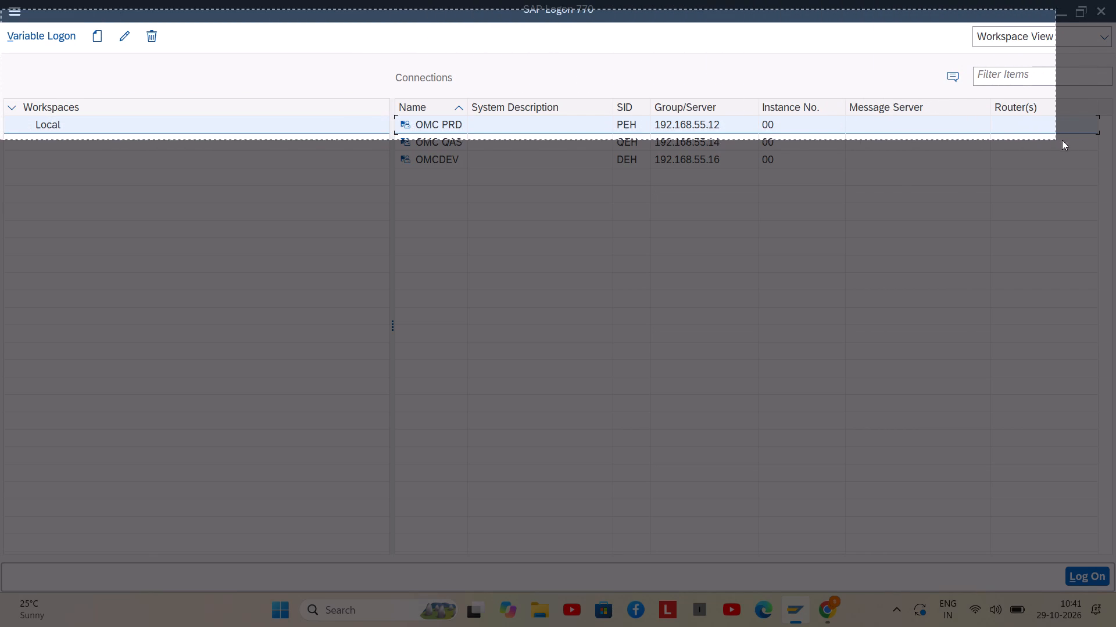
{"action": "left_click_drag", "start_coordinate": [1062, 140], "coordinate": [1114, 183]}
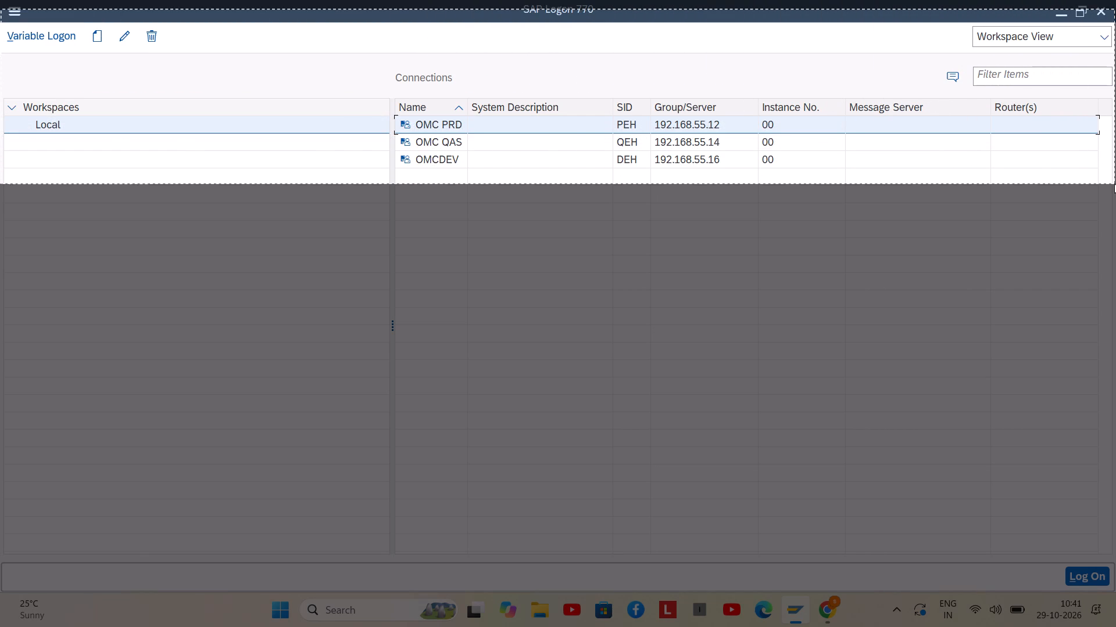
Complete the full-width rectangular snip of the connections list, with its lower edge just below the OMCDEV row.
{"action": "left_click_drag", "start_coordinate": [1114, 183], "coordinate": [1114, 188]}
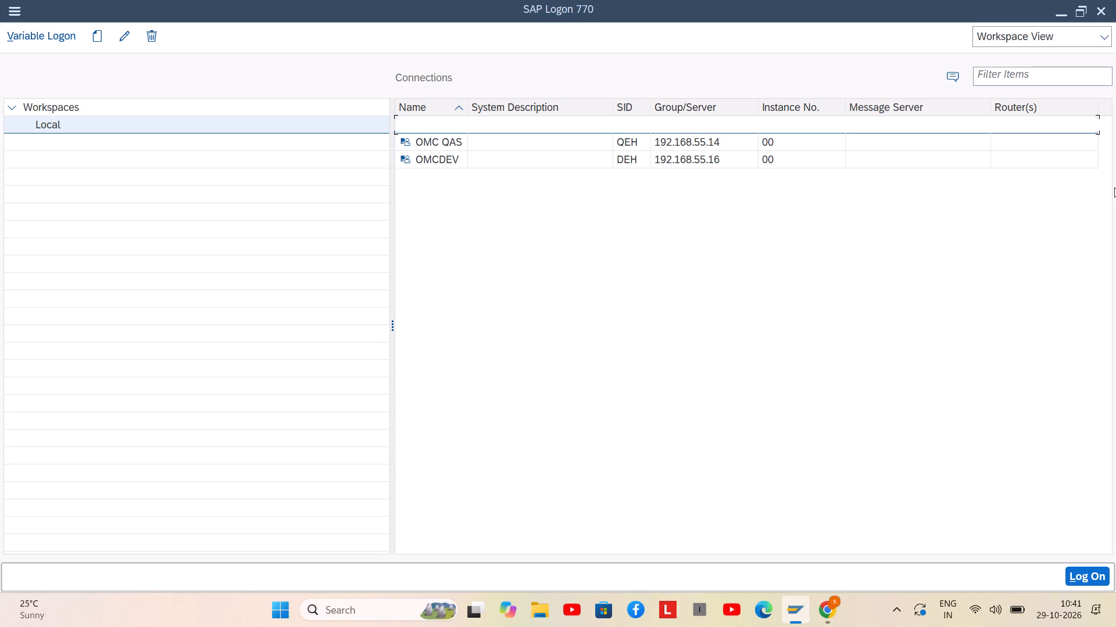
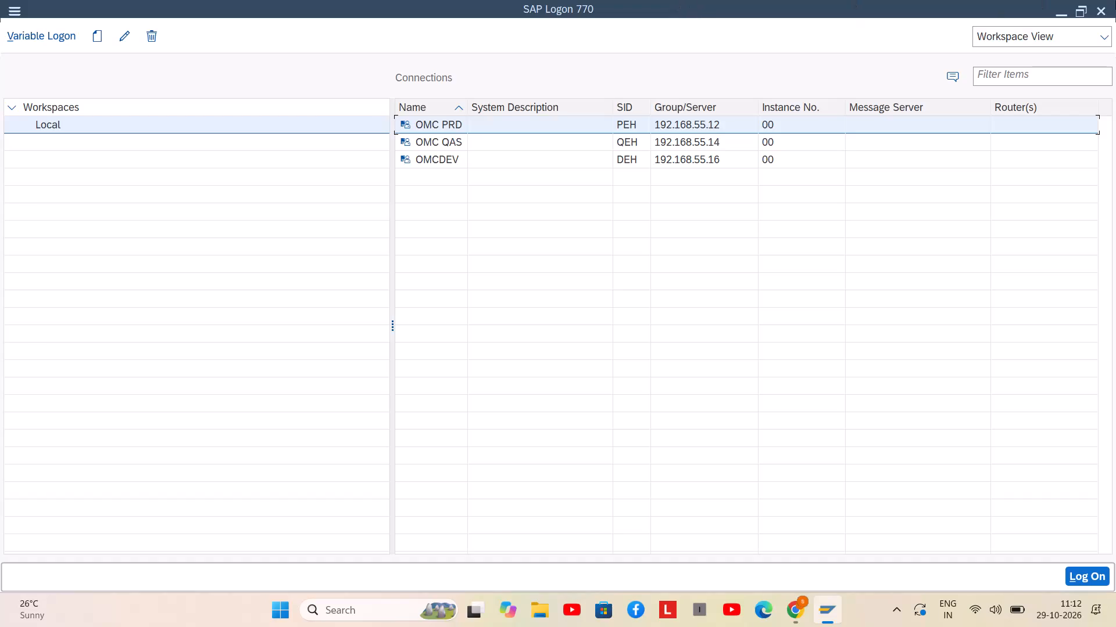
Close the SAP Logon window.
{"action": "left_click", "coordinate": [1101, 6]}
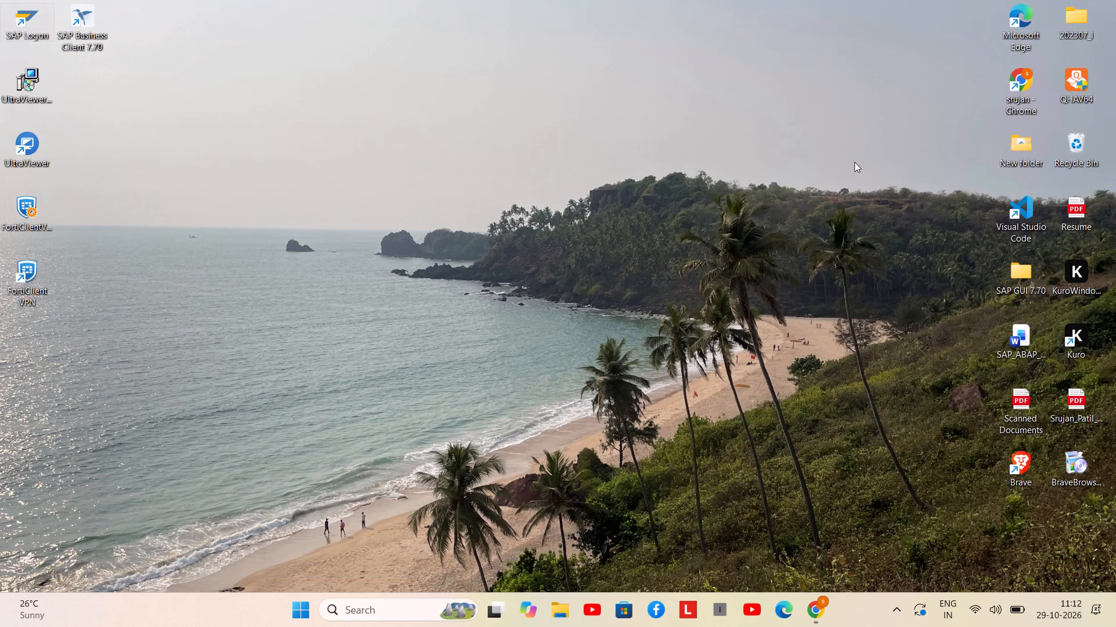
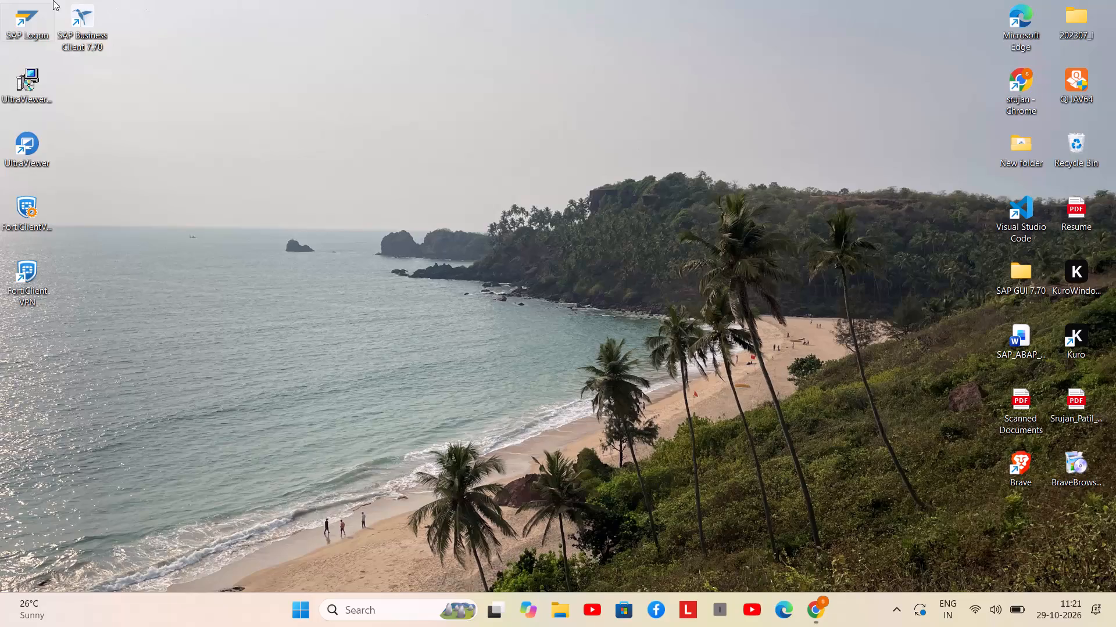
Reopen SAP Logon to check the saved connections list, and close it again.
{"action": "double_click", "coordinate": [31, 3]}
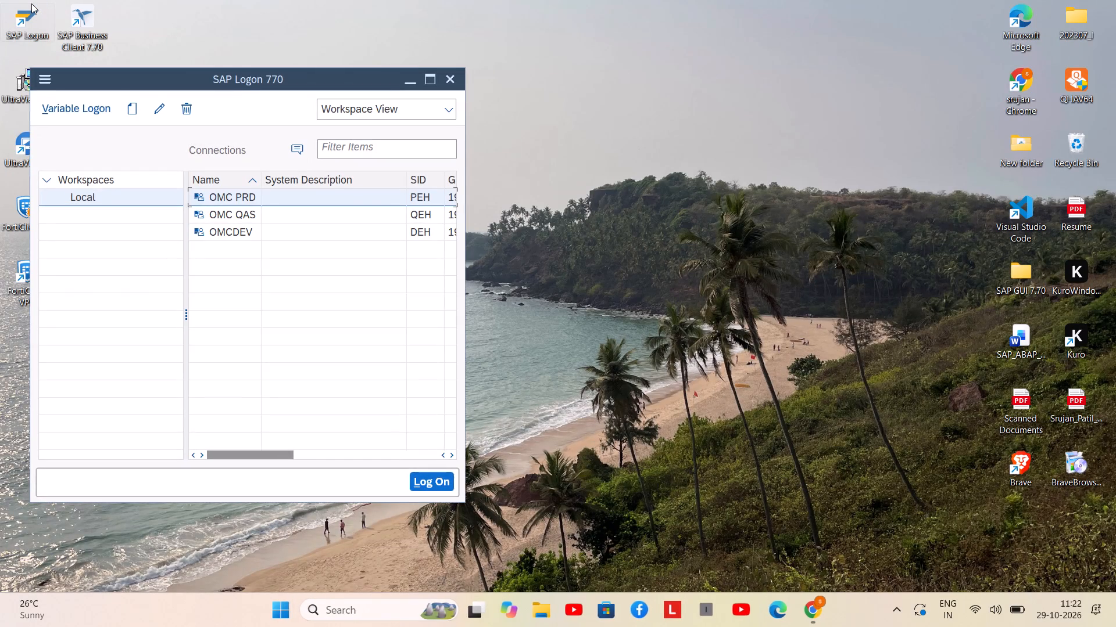
{"action": "left_click", "coordinate": [449, 75]}
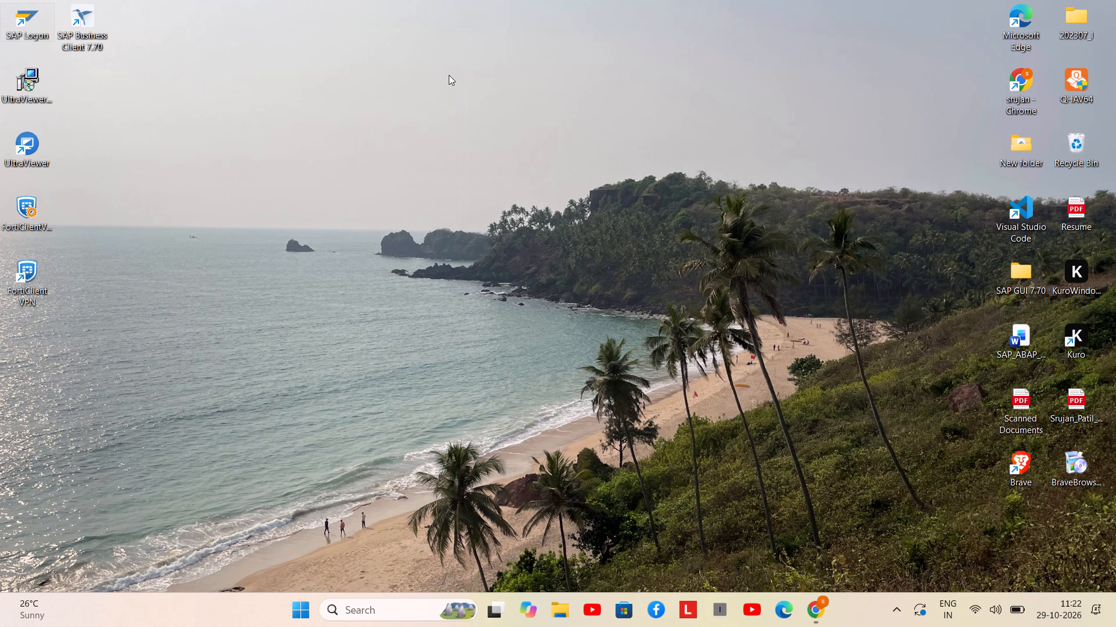